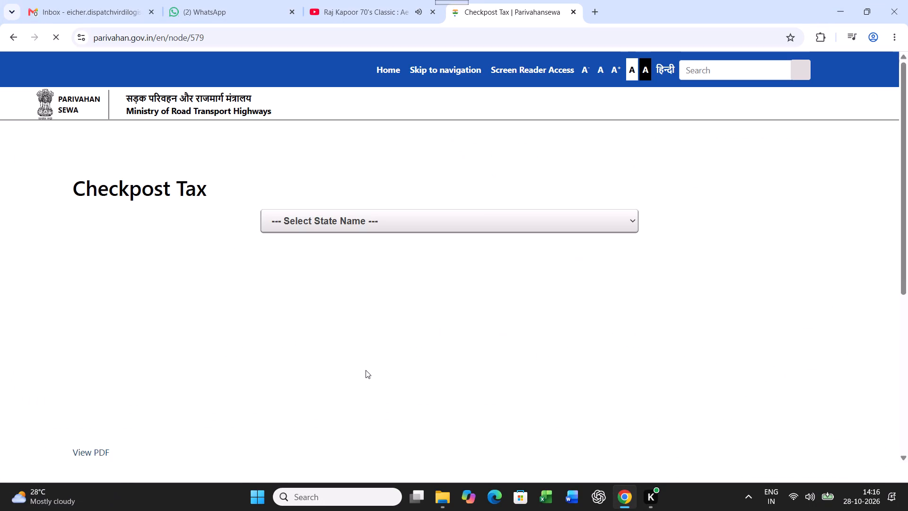
Open the state name choices for the checkpost tax and look through the states toward the end of the alphabet.
{"action": "left_click", "coordinate": [473, 219]}
{"action": "scroll", "coordinate": [451, 346], "scroll_direction": "down", "scroll_amount": 6}
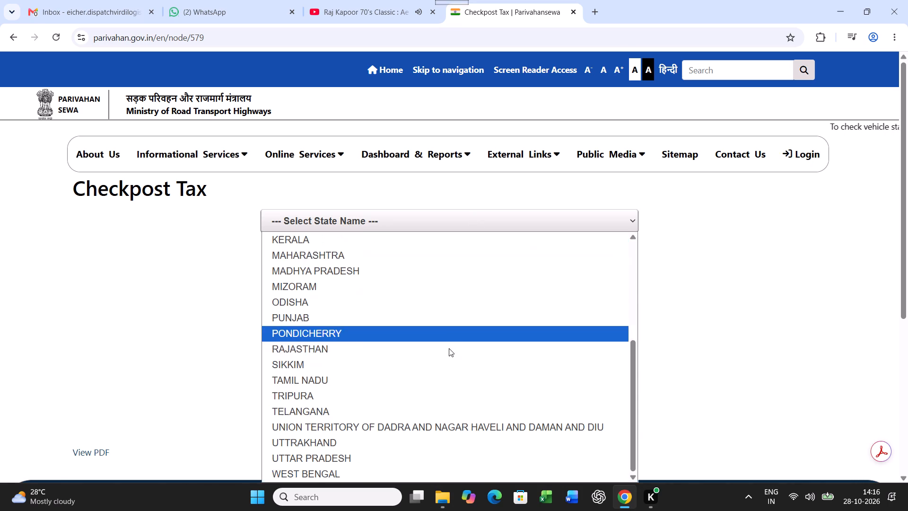
Choose TAMIL NADU as the state for checkpost tax and open the public payment receipt printing page.
{"action": "scroll", "coordinate": [449, 348], "scroll_direction": "down", "scroll_amount": 5}
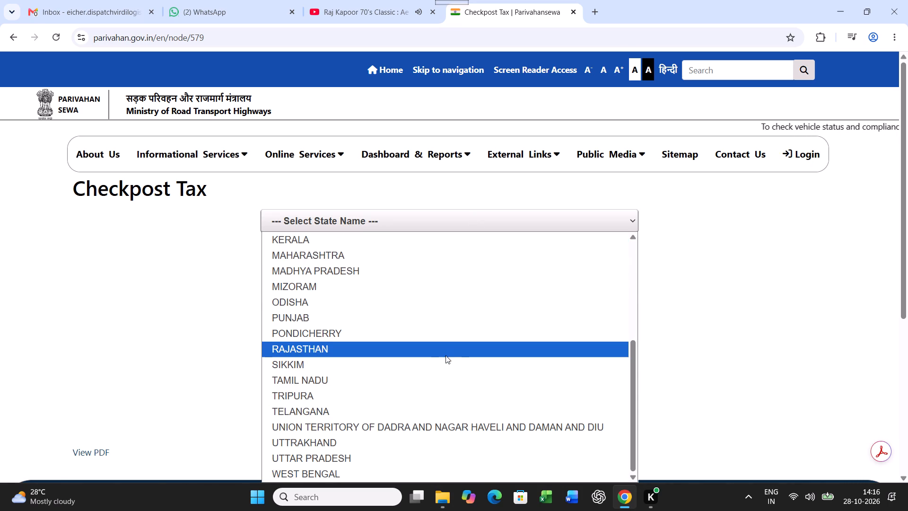
{"action": "left_click", "coordinate": [438, 373]}
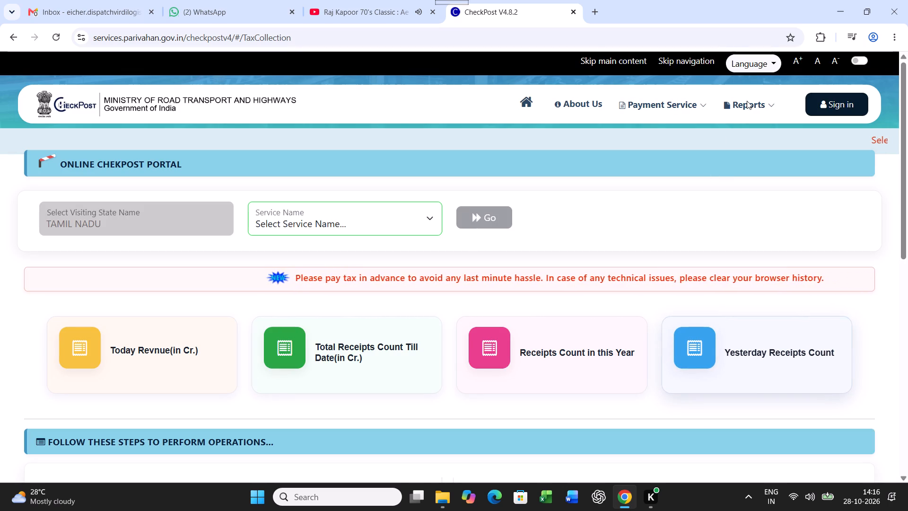
{"action": "left_click", "coordinate": [762, 132]}
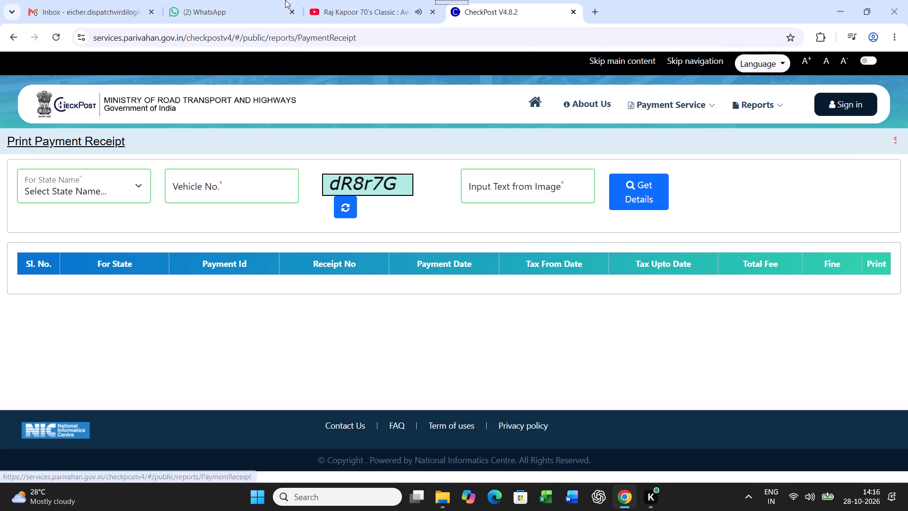
{"action": "left_click", "coordinate": [115, 181]}
{"action": "scroll", "coordinate": [87, 340], "scroll_direction": "down", "scroll_amount": 11}
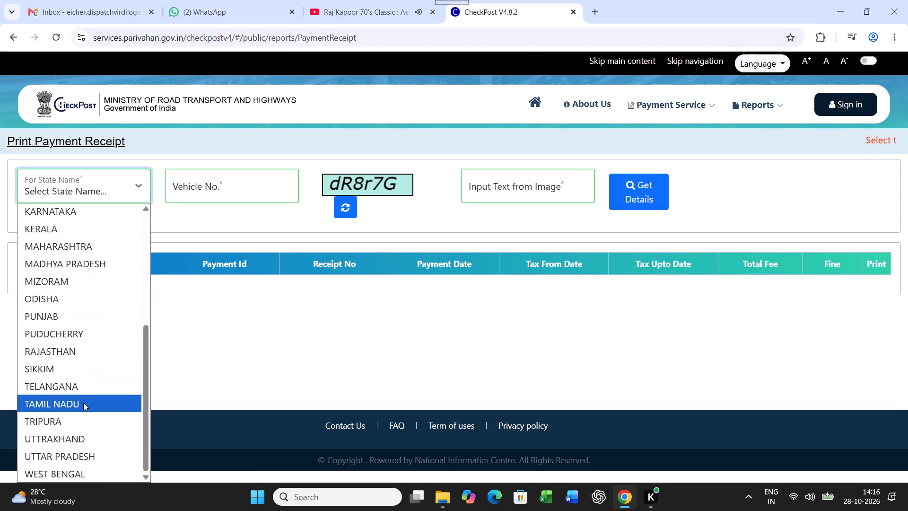
{"action": "left_click", "coordinate": [83, 399]}
{"action": "left_click", "coordinate": [227, 194]}
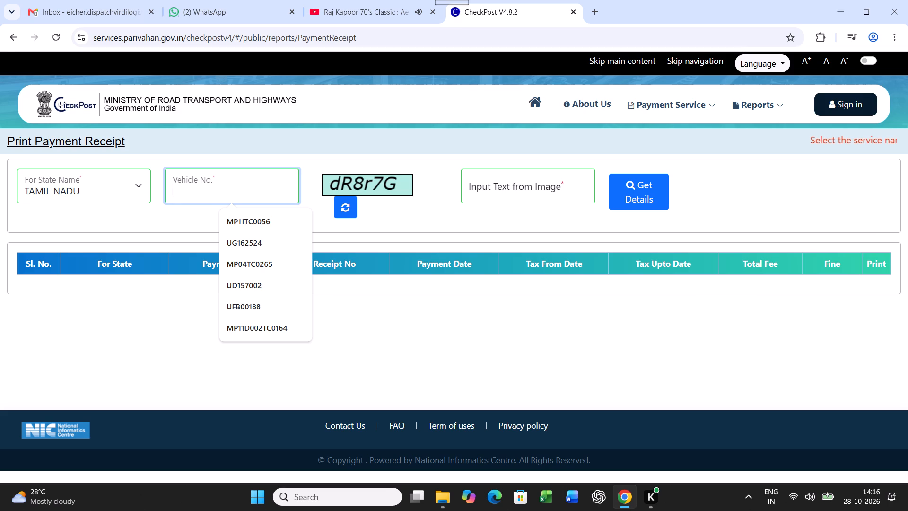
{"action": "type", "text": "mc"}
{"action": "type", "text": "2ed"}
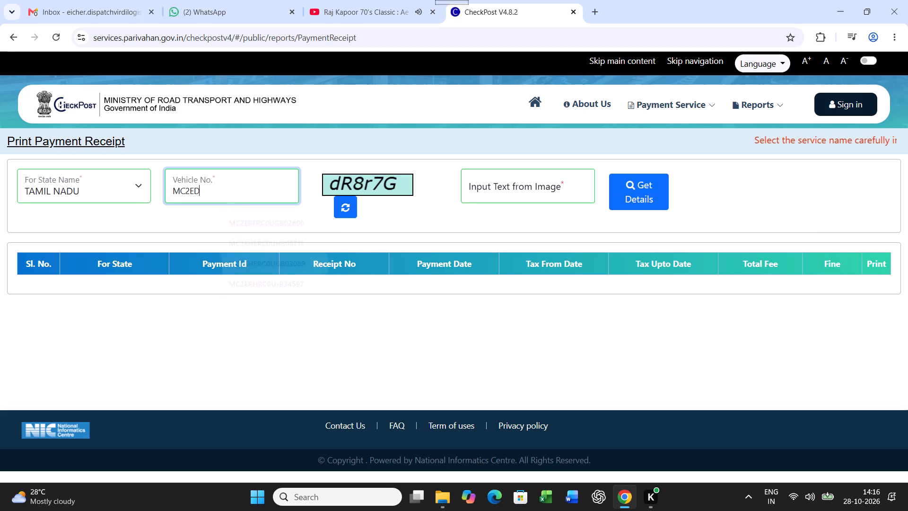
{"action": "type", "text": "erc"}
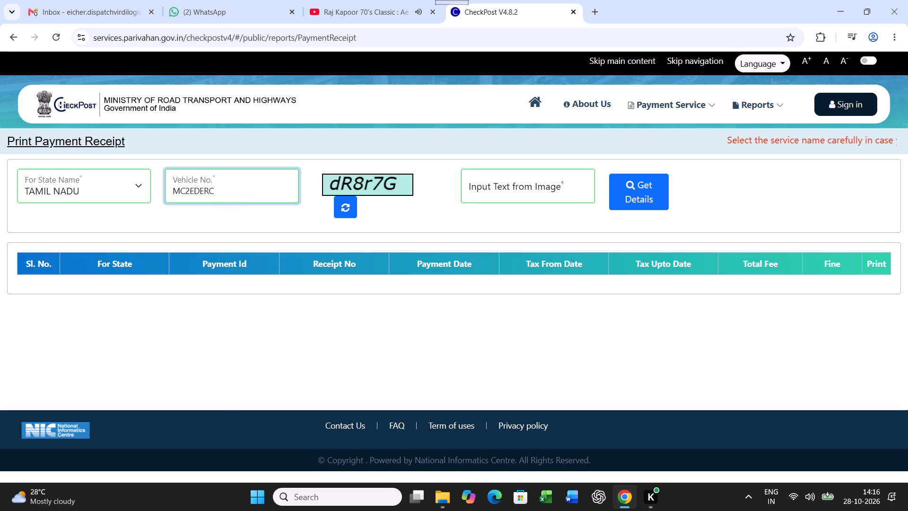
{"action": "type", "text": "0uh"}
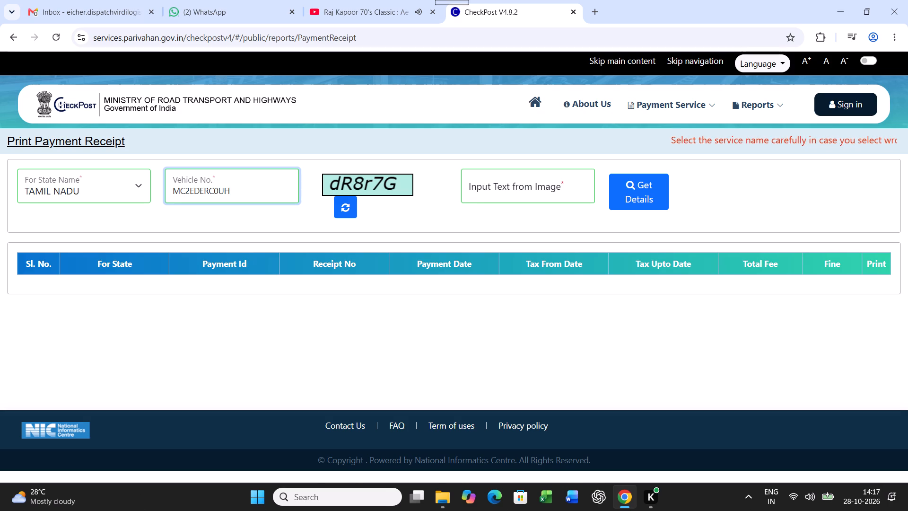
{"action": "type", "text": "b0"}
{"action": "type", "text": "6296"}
{"action": "left_click", "coordinate": [498, 197]}
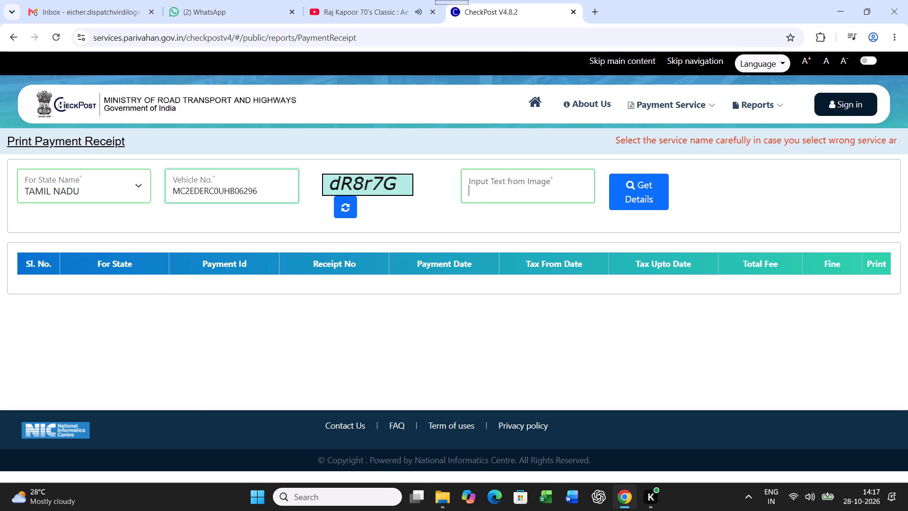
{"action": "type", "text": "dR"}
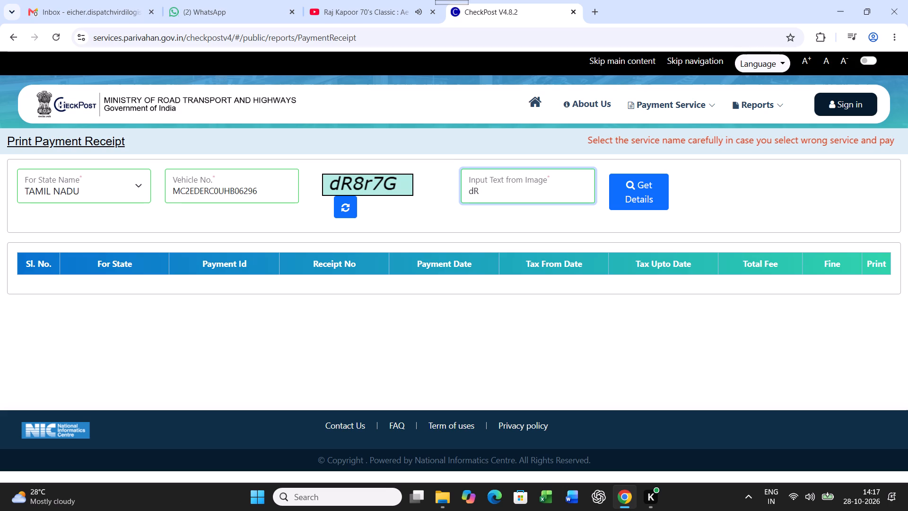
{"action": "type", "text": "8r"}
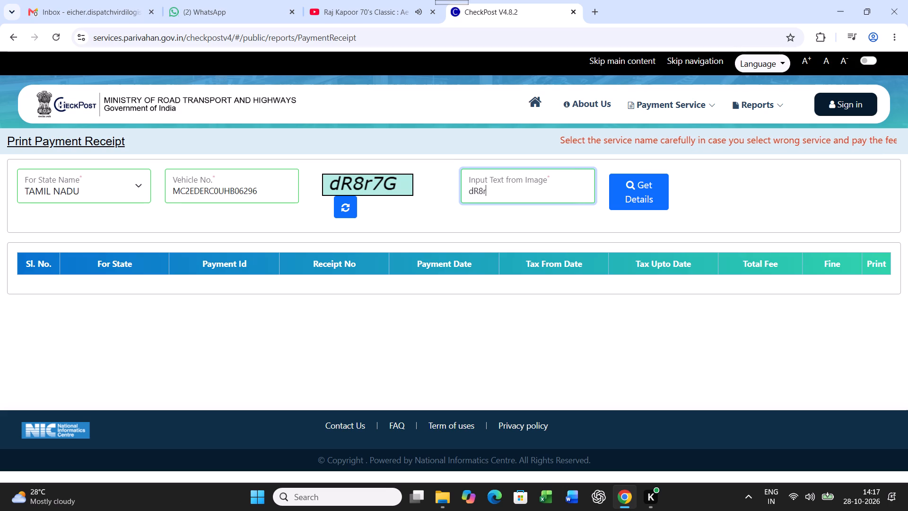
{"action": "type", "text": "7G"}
{"action": "left_click", "coordinate": [617, 189]}
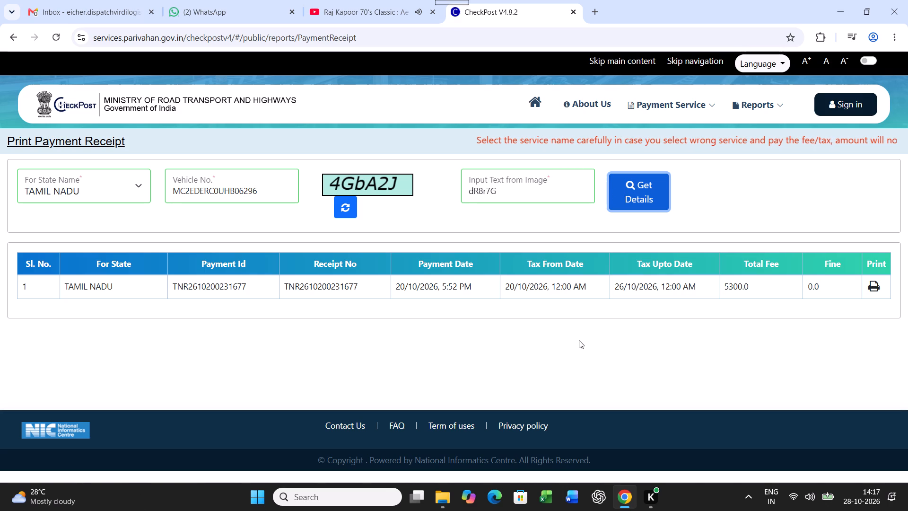
{"action": "double_click", "coordinate": [283, 190]}
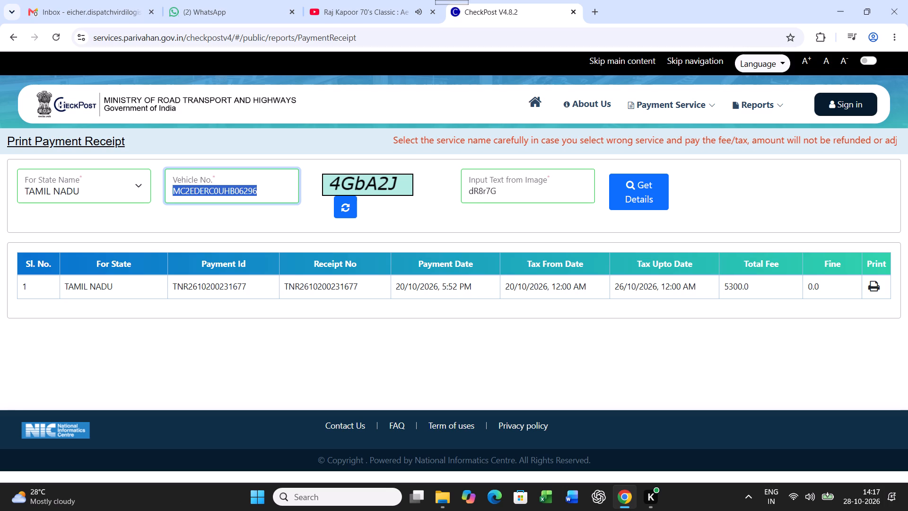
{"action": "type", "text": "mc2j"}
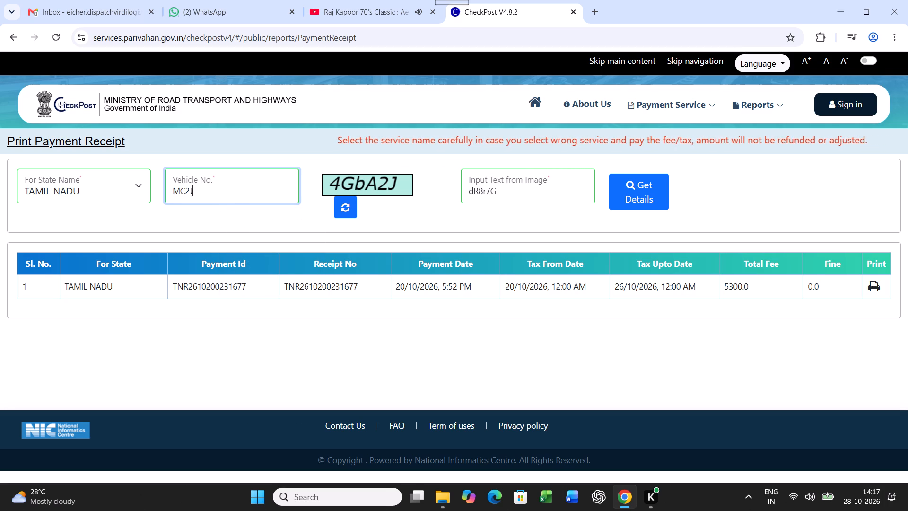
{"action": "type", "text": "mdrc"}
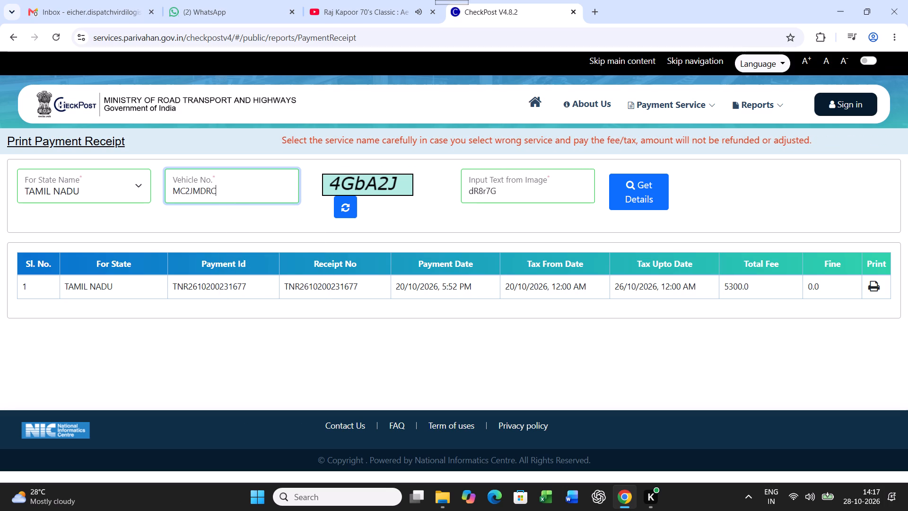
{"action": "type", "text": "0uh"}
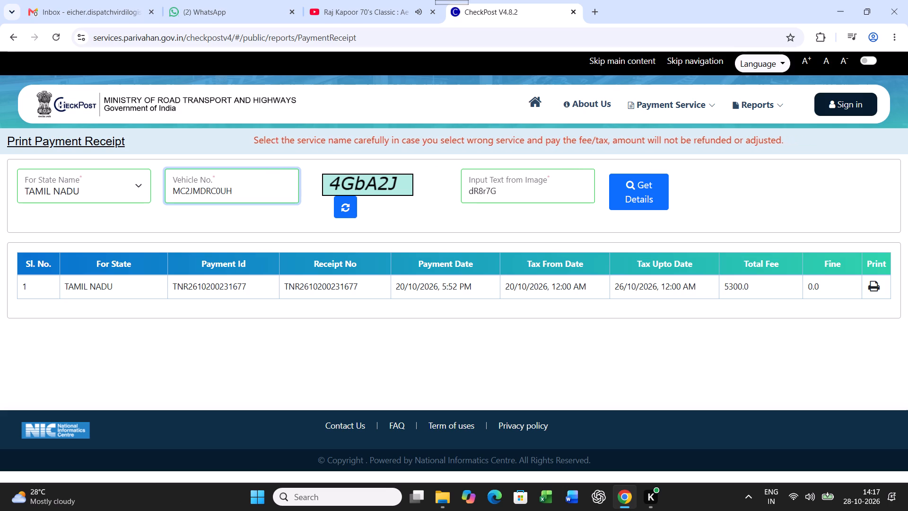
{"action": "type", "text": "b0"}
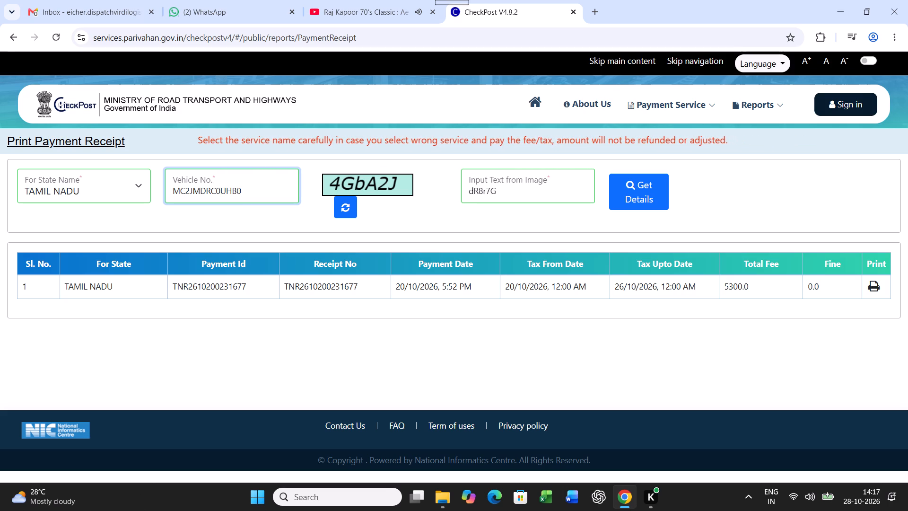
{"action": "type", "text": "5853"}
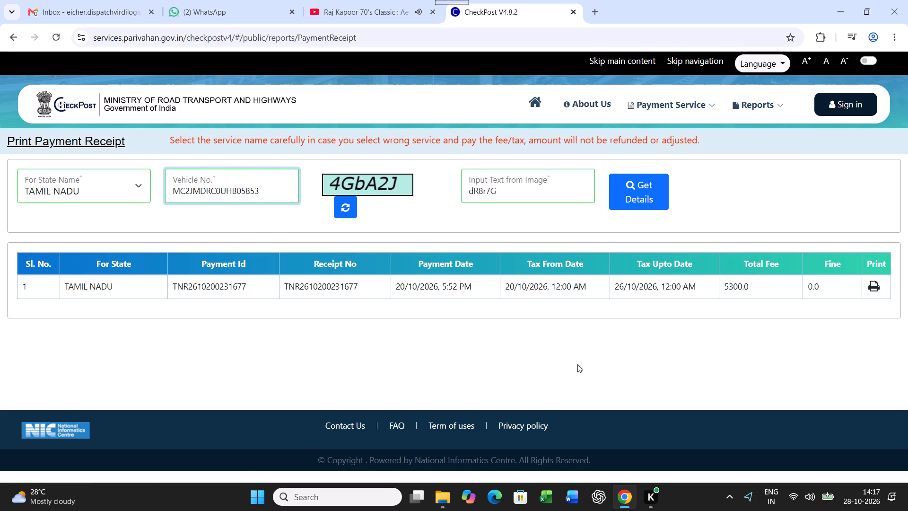
{"action": "triple_click", "coordinate": [522, 188]}
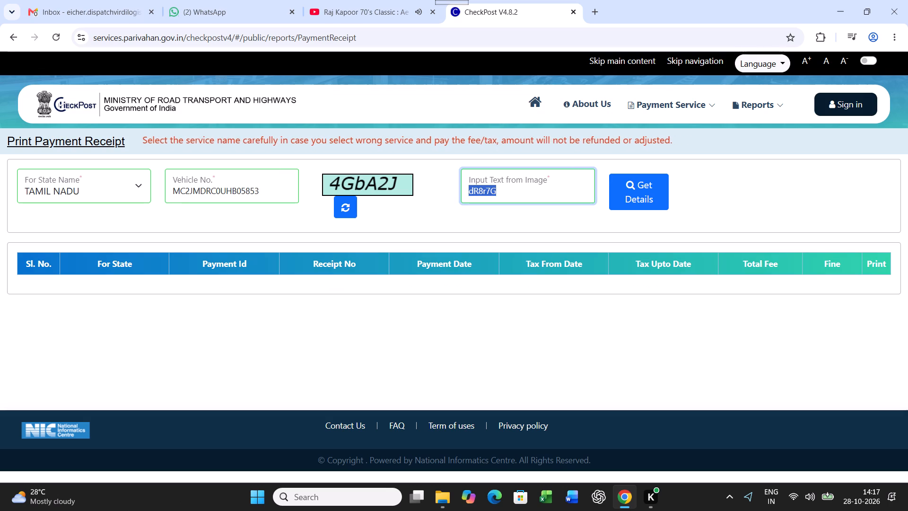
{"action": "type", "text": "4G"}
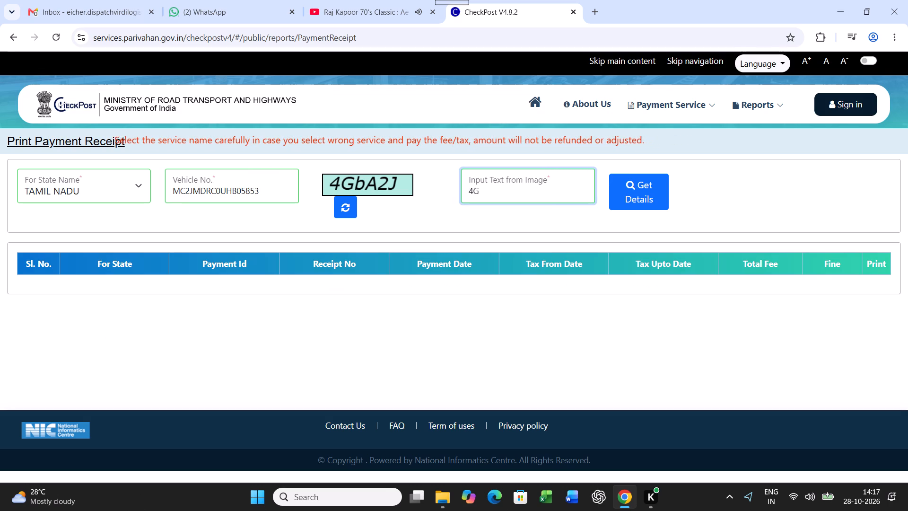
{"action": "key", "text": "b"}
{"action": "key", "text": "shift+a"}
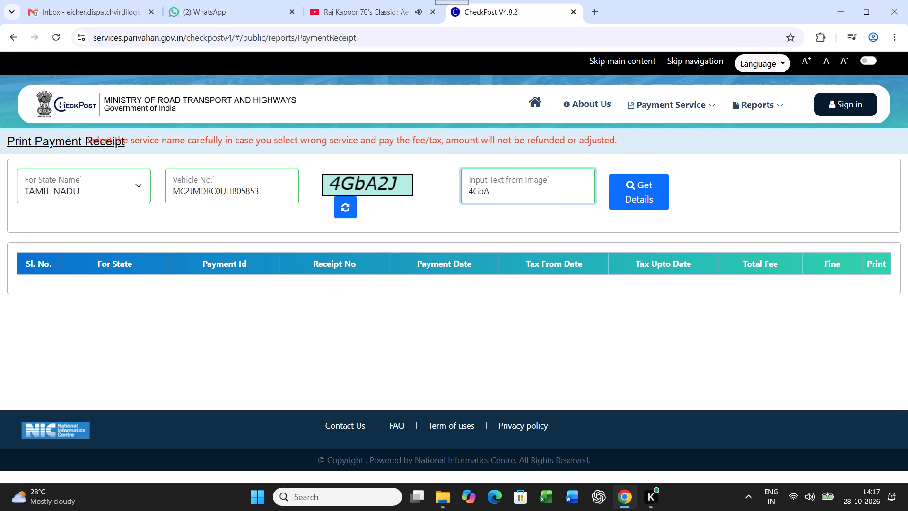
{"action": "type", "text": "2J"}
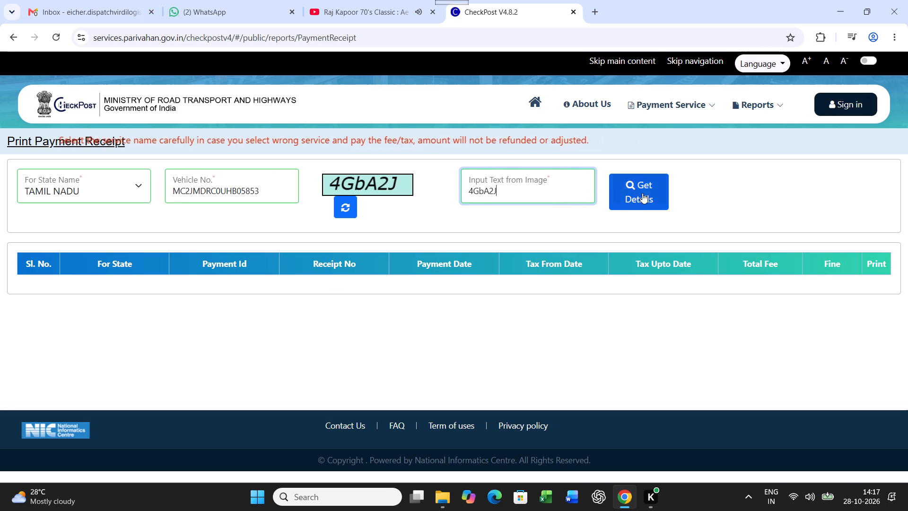
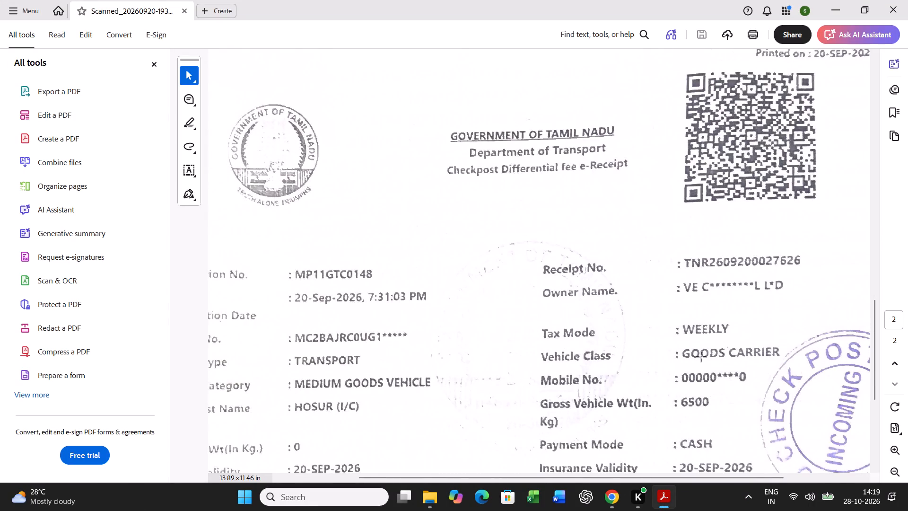
Examine the vehicle and receipt details on the scanned Tamil Nadu Checkpost Differential fee e-Receipt in Adobe Acrobat.
{"action": "scroll", "coordinate": [702, 357], "scroll_direction": "up", "scroll_amount": 12}
{"action": "scroll", "coordinate": [702, 357], "scroll_direction": "down", "scroll_amount": 8}
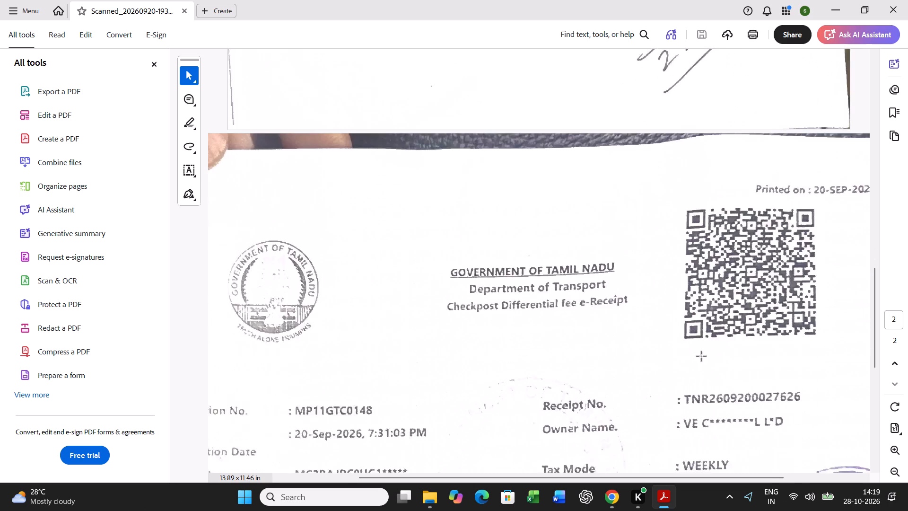
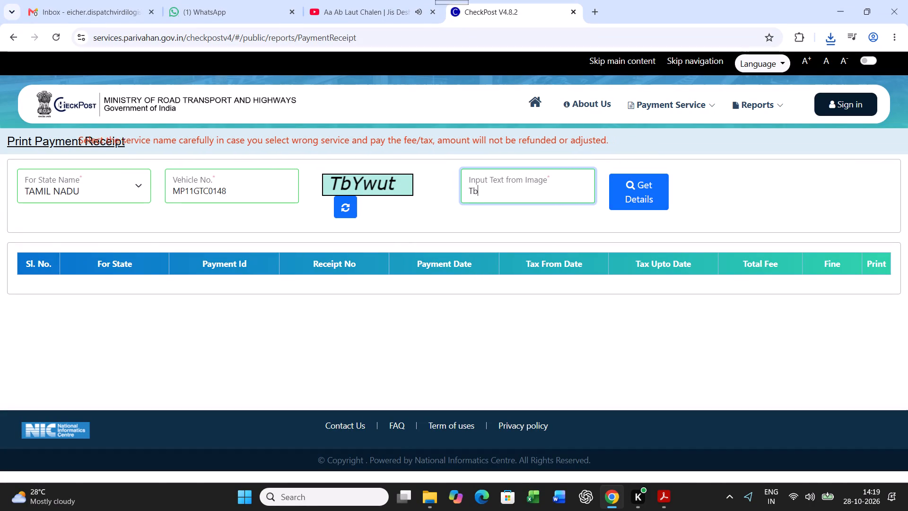
Finish entering the verification text from the image in the Tamil Nadu payment receipt search form.
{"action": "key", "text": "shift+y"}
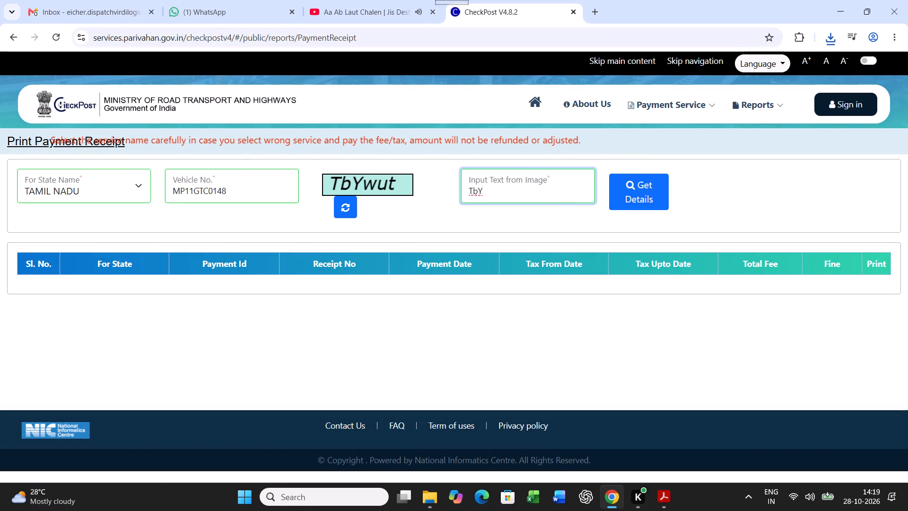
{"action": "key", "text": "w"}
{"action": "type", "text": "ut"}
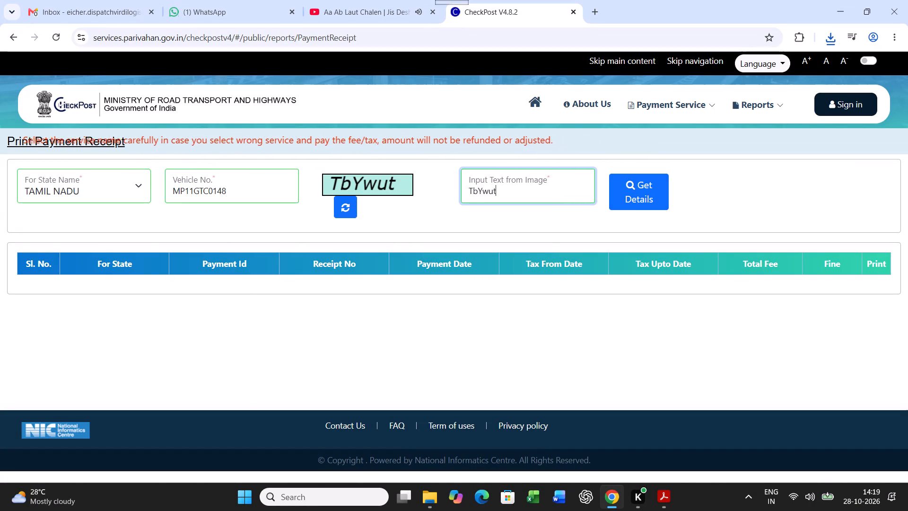
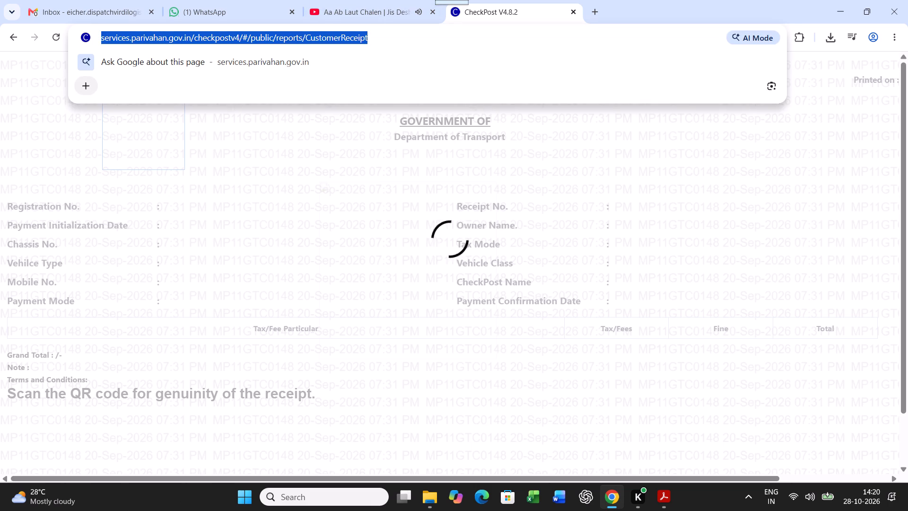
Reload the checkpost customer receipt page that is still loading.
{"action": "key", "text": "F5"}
Switch to the YouTube video Aa Ab Laut Chalen and adjust its playback volume.
{"action": "left_click", "coordinate": [326, 0]}
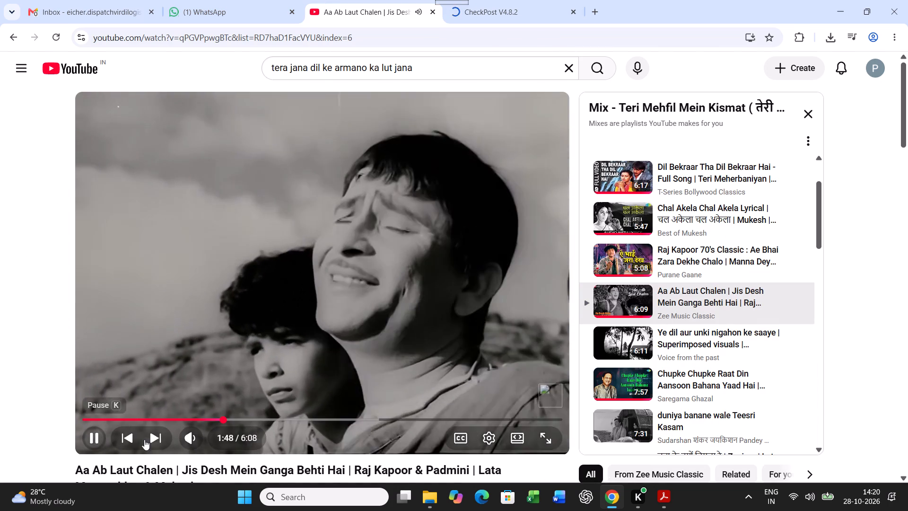
{"action": "left_click", "coordinate": [210, 436]}
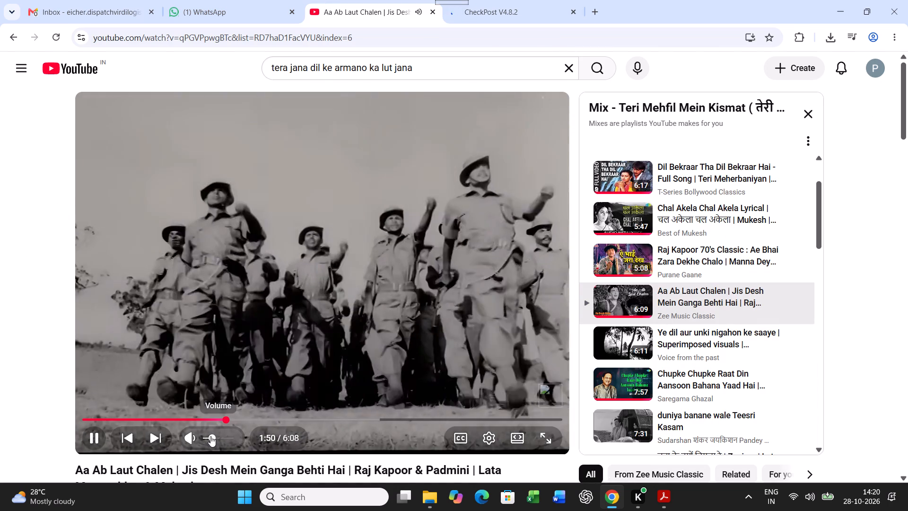
Return to the CheckPost customer receipt page and reload it to load the receipt details.
{"action": "left_click", "coordinate": [516, 0]}
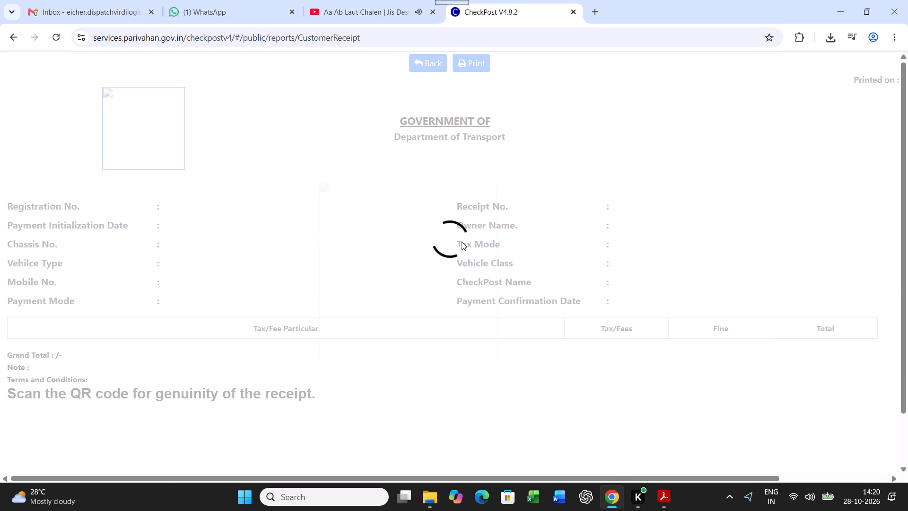
{"action": "left_click", "coordinate": [405, 37]}
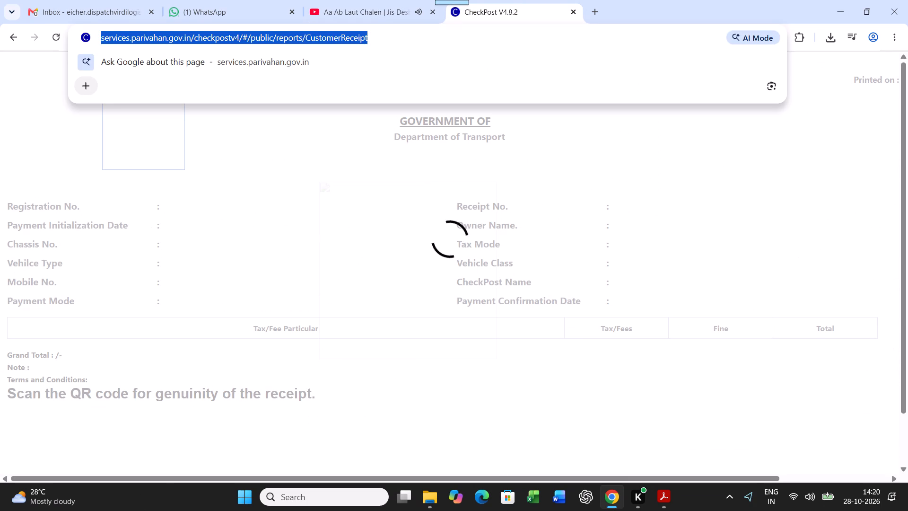
{"action": "key", "text": "F5"}
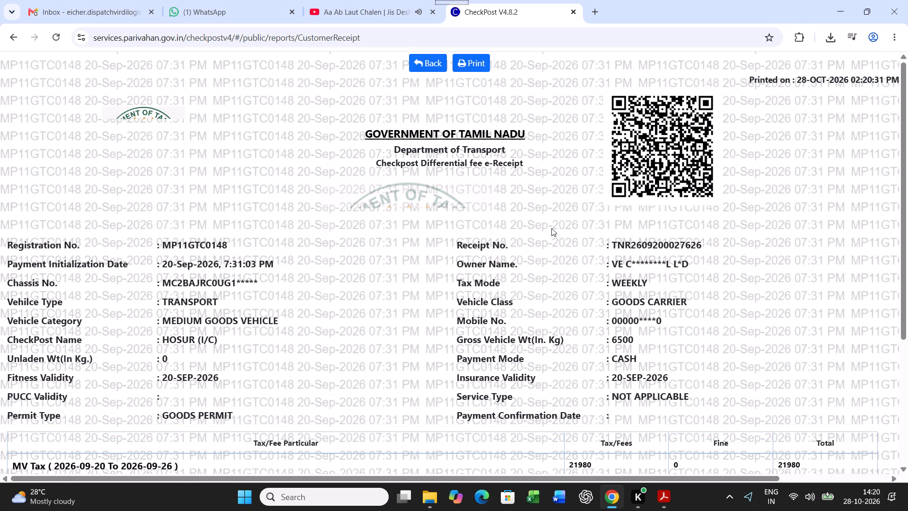
{"action": "left_click", "coordinate": [461, 57]}
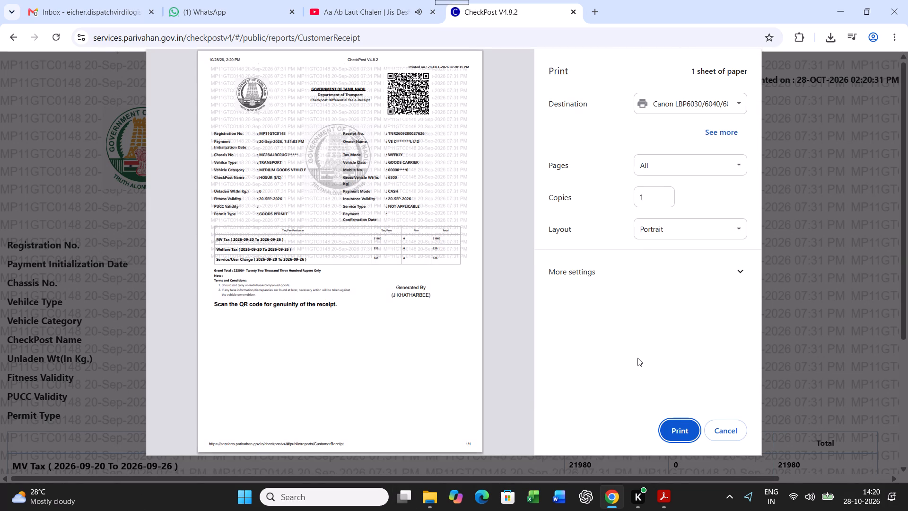
{"action": "left_click", "coordinate": [676, 432]}
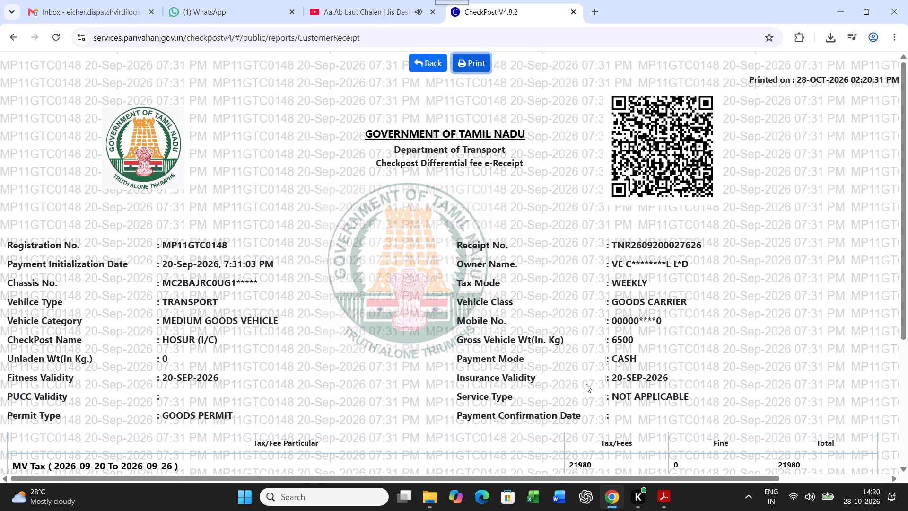
Switch to the scanned PDF in Acrobat and review the chassis and temporary registration details on its first page.
{"action": "left_click", "coordinate": [661, 502]}
{"action": "scroll", "coordinate": [550, 356], "scroll_direction": "up", "scroll_amount": 2}
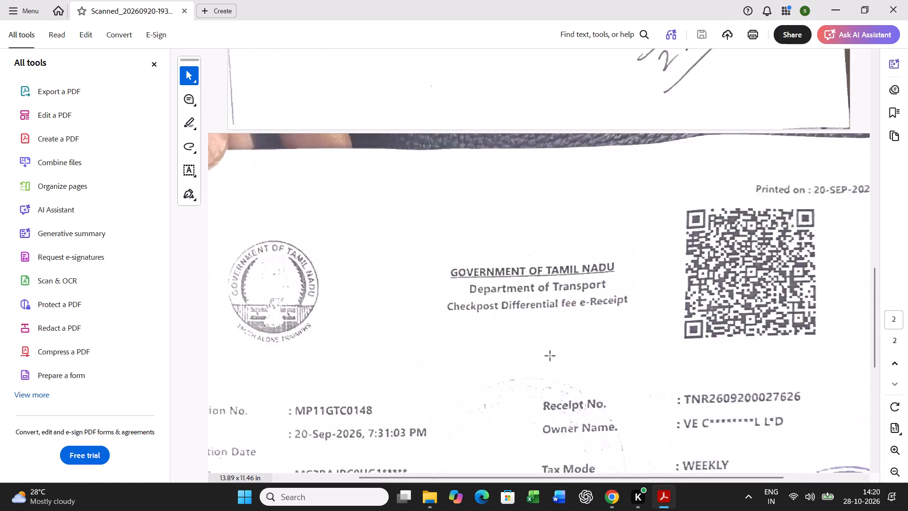
{"action": "scroll", "coordinate": [550, 356], "scroll_direction": "up", "scroll_amount": 20}
{"action": "scroll", "coordinate": [550, 356], "scroll_direction": "up", "scroll_amount": 7}
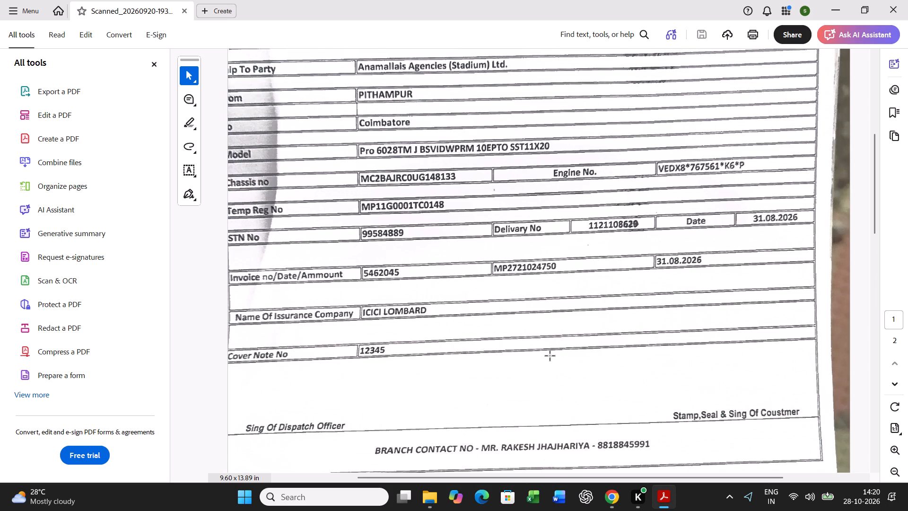
Switch back to Chrome and pause the Aa Ab Laut Chalen video on YouTube.
{"action": "left_click", "coordinate": [609, 498]}
{"action": "left_click", "coordinate": [391, 0]}
{"action": "left_click", "coordinate": [342, 221]}
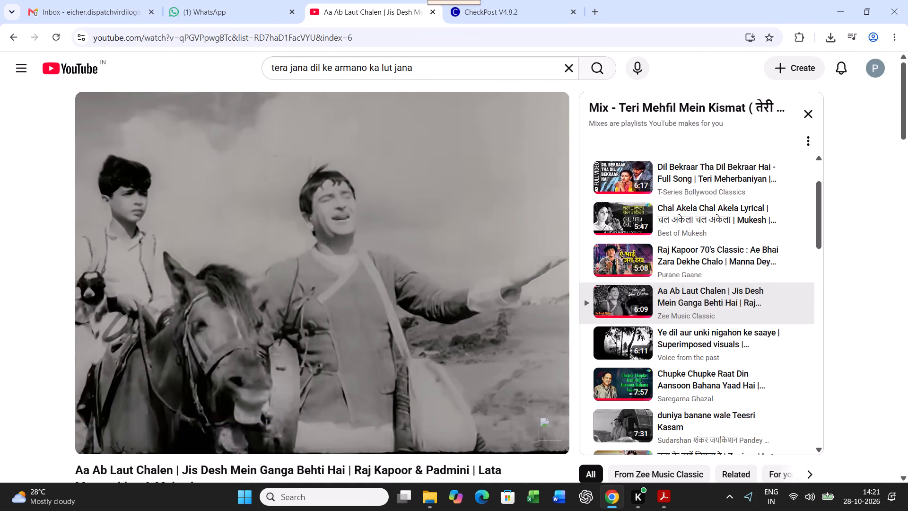
Return to the scanned vehicle dispatch document in Acrobat.
{"action": "left_click", "coordinate": [667, 496]}
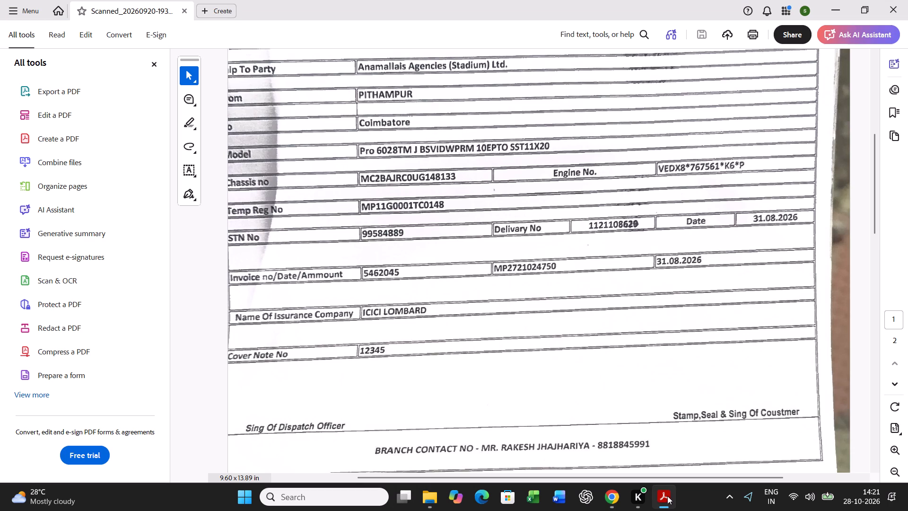
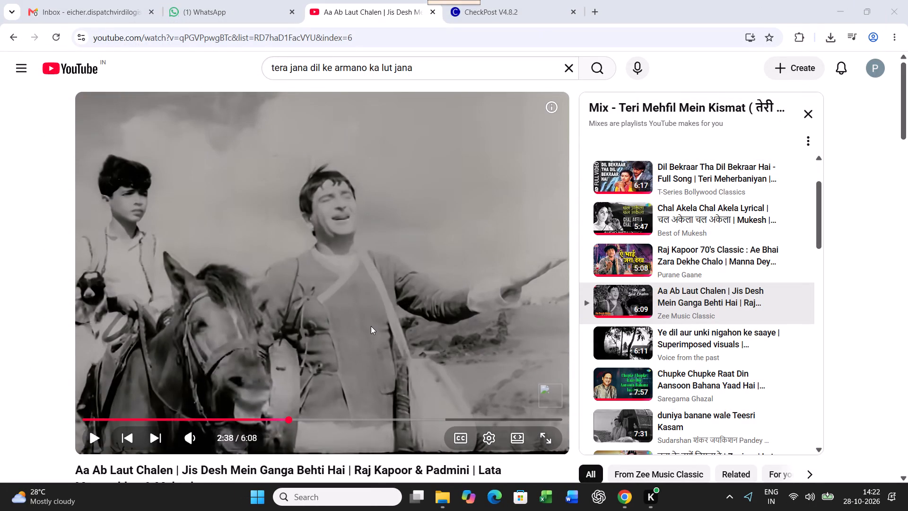
{"action": "left_click", "coordinate": [516, 0]}
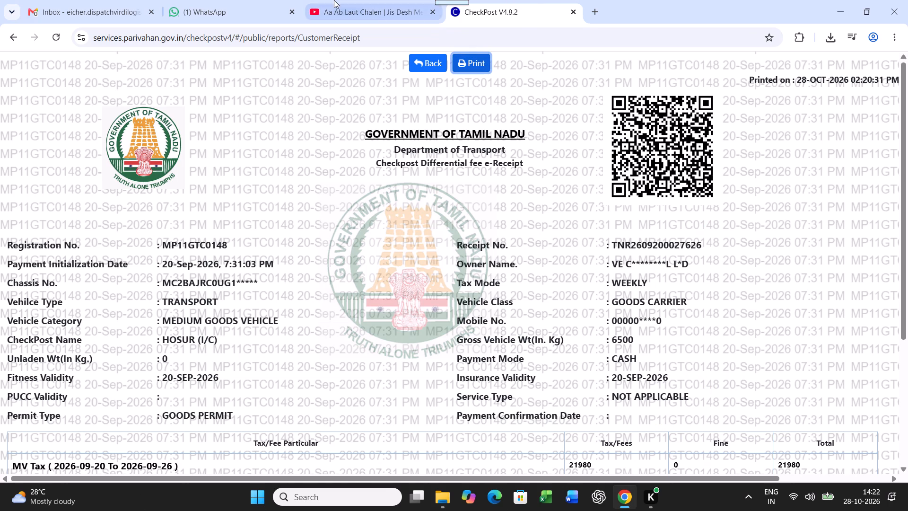
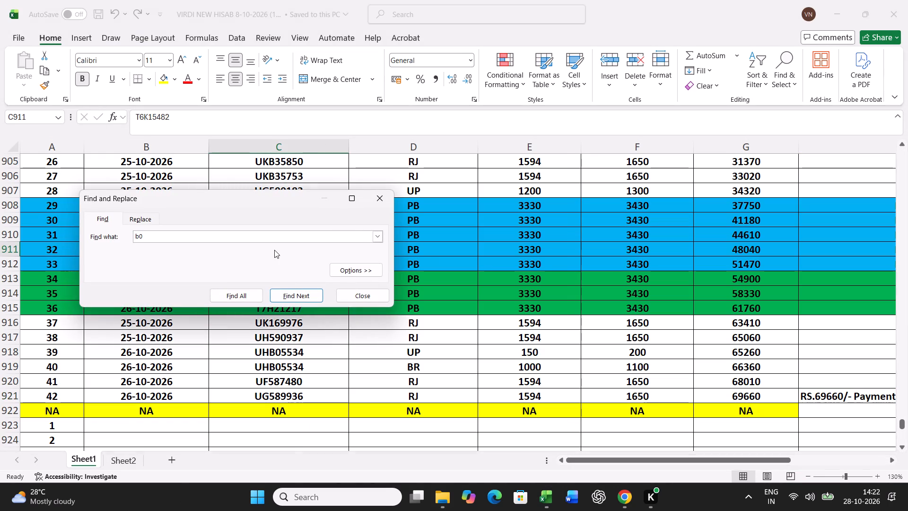
Search Sheet1 of the VIRDI NEW HISAB workbook for the entry containing b0973.
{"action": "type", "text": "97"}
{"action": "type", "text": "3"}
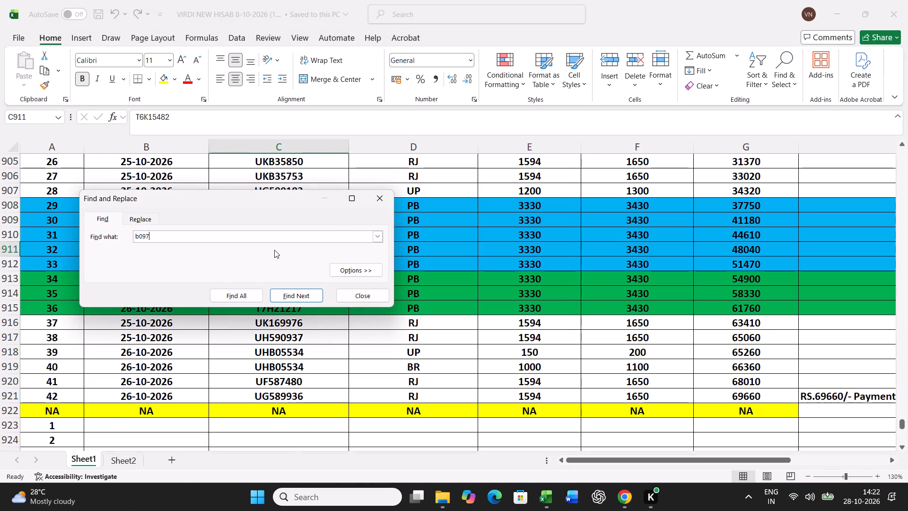
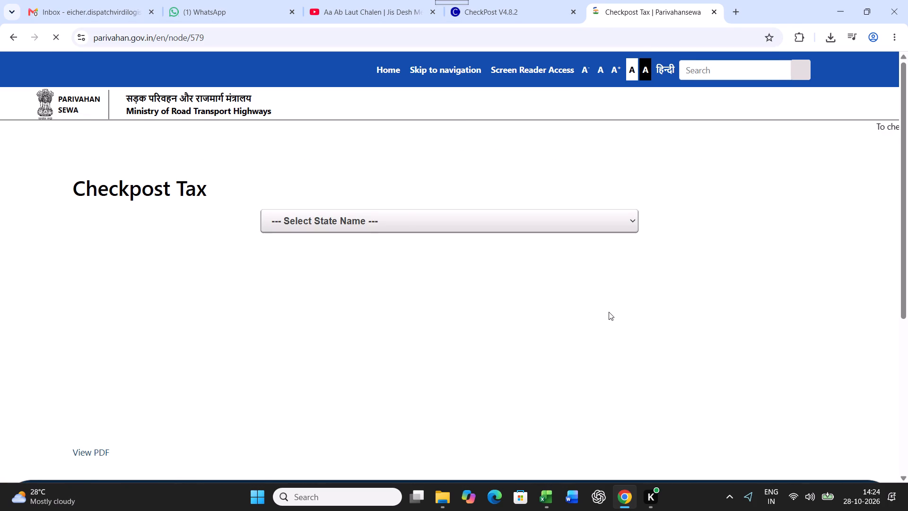
Choose Bihar on the Checkpost Tax page and open the Print Payment Receipt form.
{"action": "left_click", "coordinate": [498, 228]}
{"action": "left_click", "coordinate": [434, 290]}
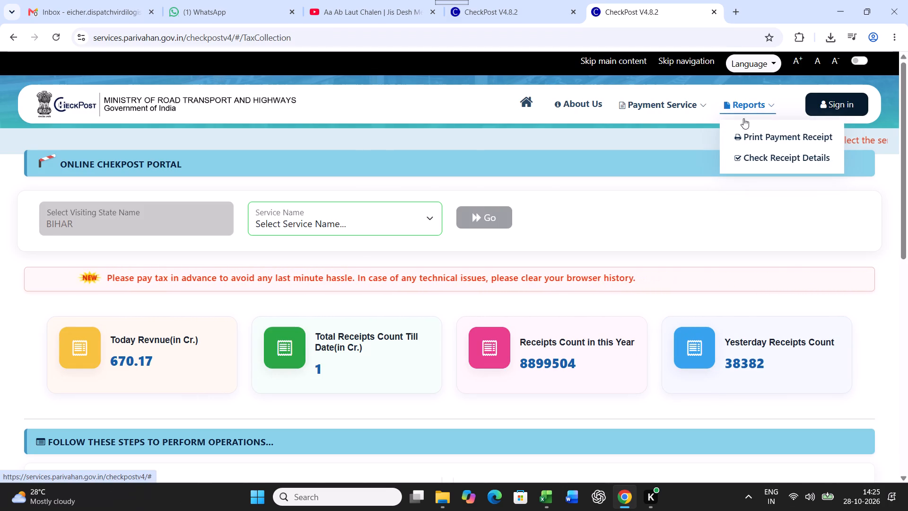
{"action": "left_click", "coordinate": [751, 136]}
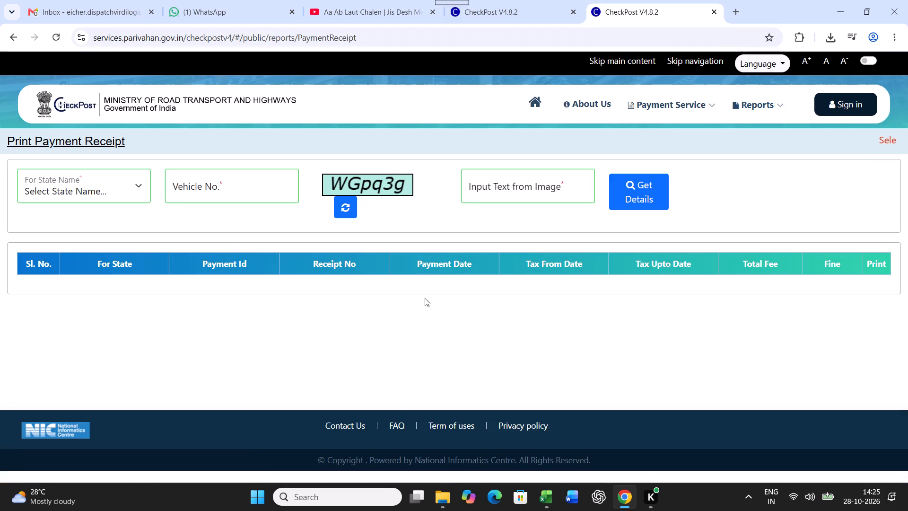
{"action": "left_click", "coordinate": [138, 186]}
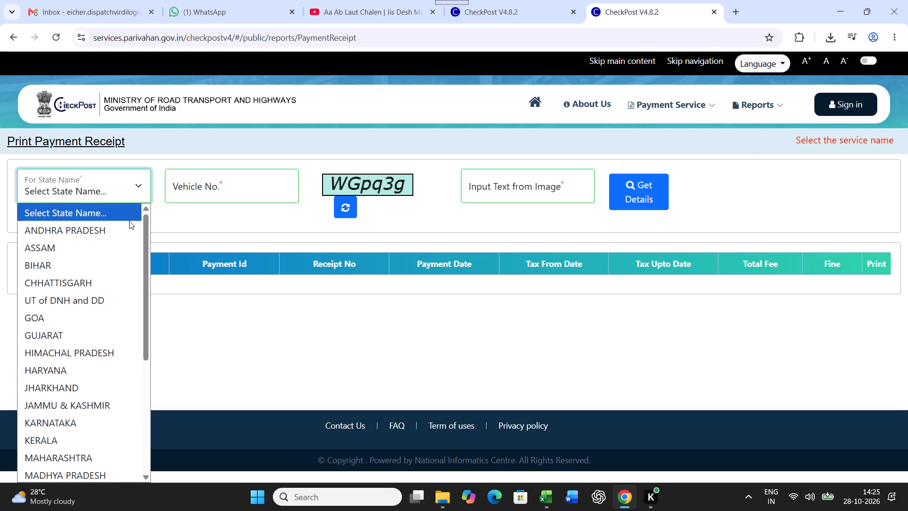
{"action": "left_click", "coordinate": [121, 261]}
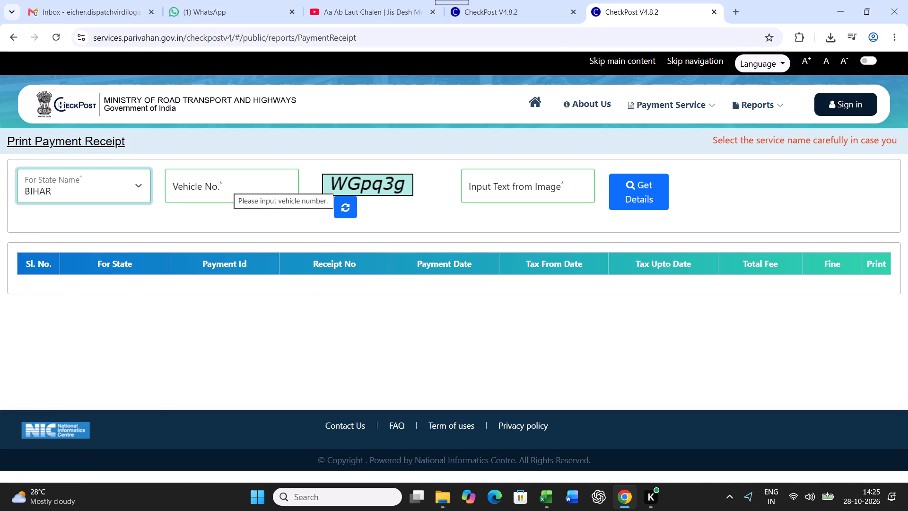
{"action": "left_click", "coordinate": [228, 185]}
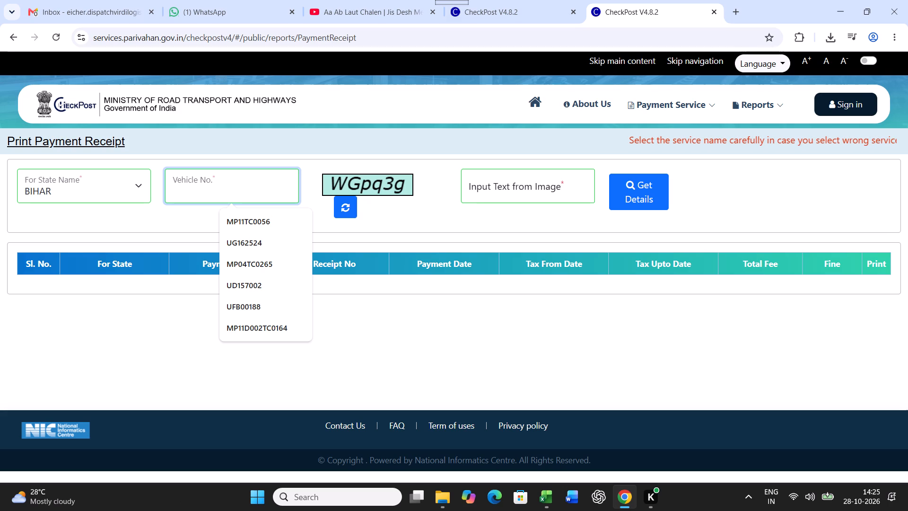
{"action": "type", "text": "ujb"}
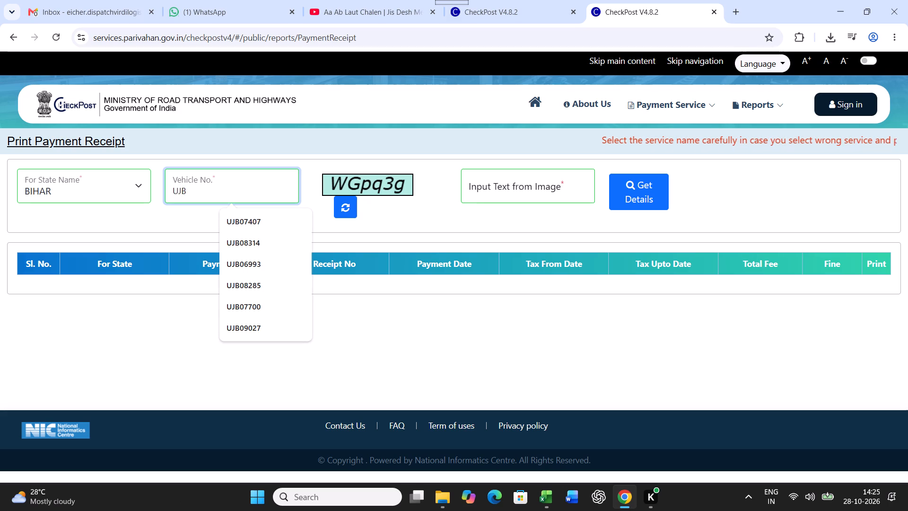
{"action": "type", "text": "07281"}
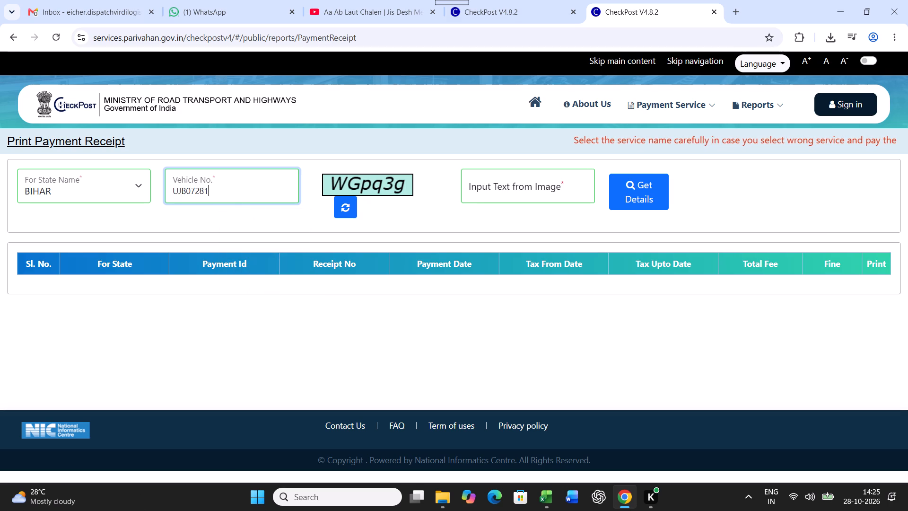
{"action": "left_click", "coordinate": [502, 189]}
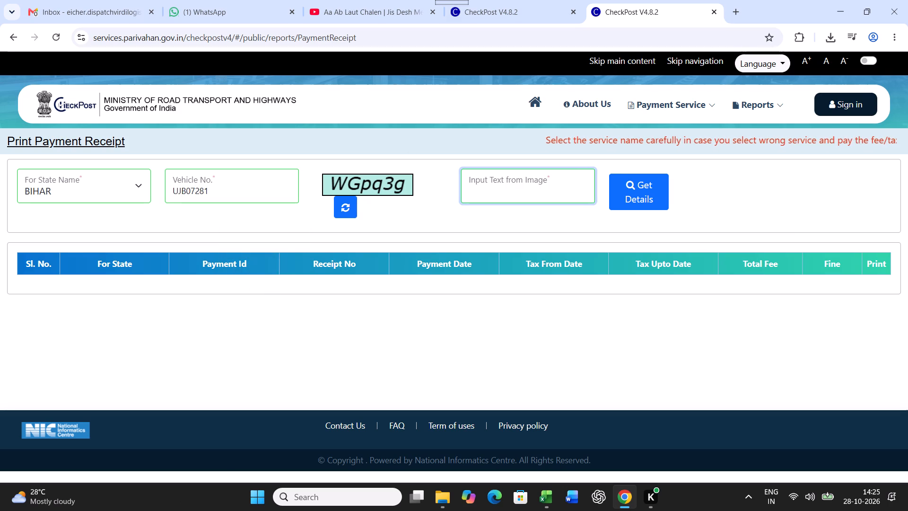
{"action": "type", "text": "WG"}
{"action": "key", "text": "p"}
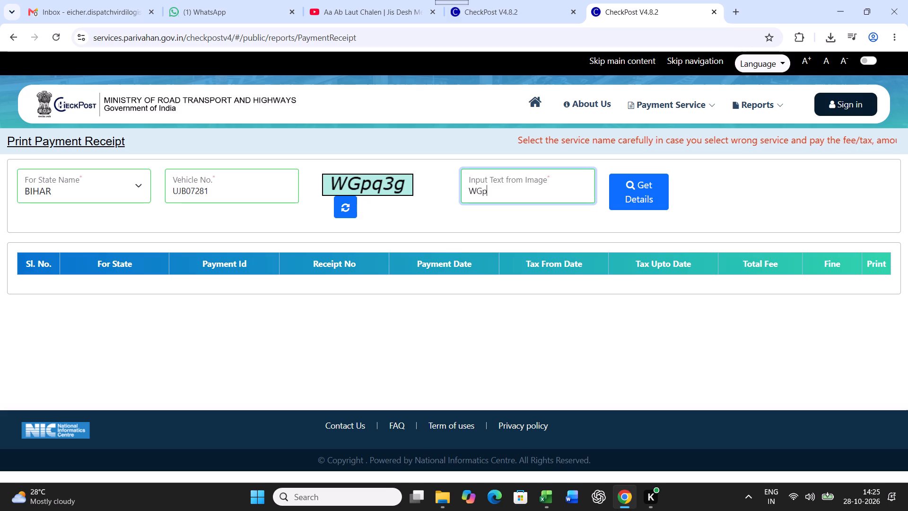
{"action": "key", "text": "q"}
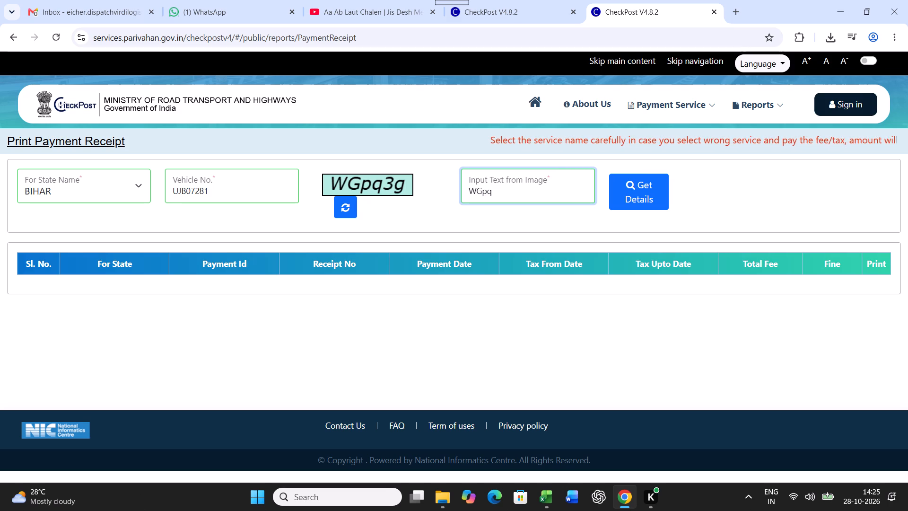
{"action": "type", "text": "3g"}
{"action": "left_click", "coordinate": [656, 197]}
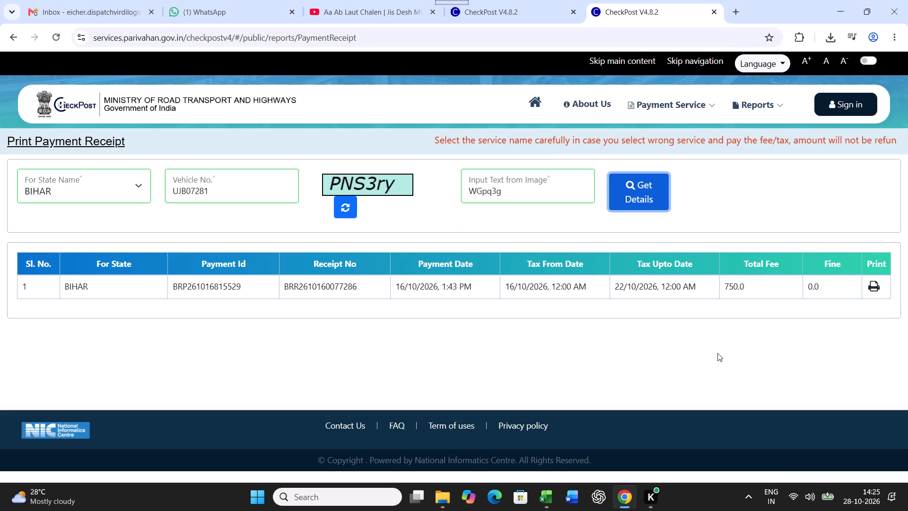
{"action": "left_click", "coordinate": [872, 284]}
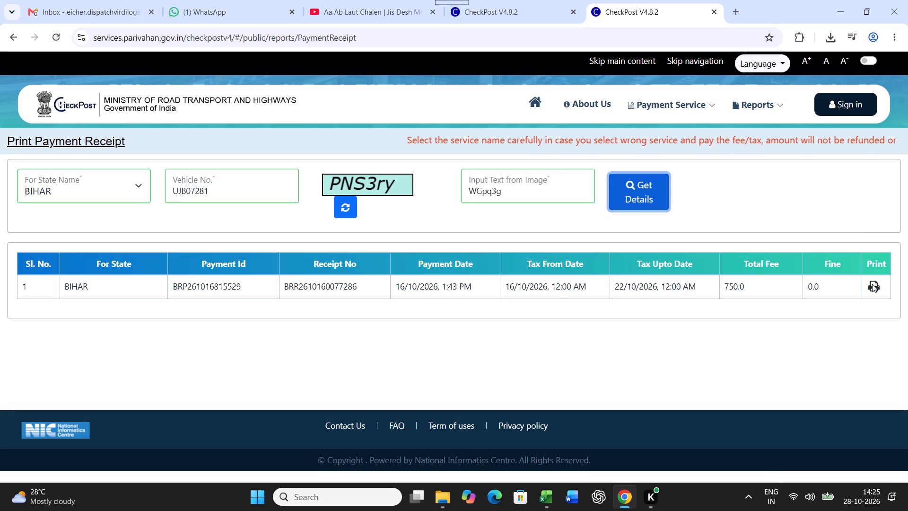
Resume the Aa Ab Laut Chalen video on YouTube and return to the Bihar receipt.
{"action": "left_click", "coordinate": [410, 0]}
{"action": "left_click", "coordinate": [333, 255]}
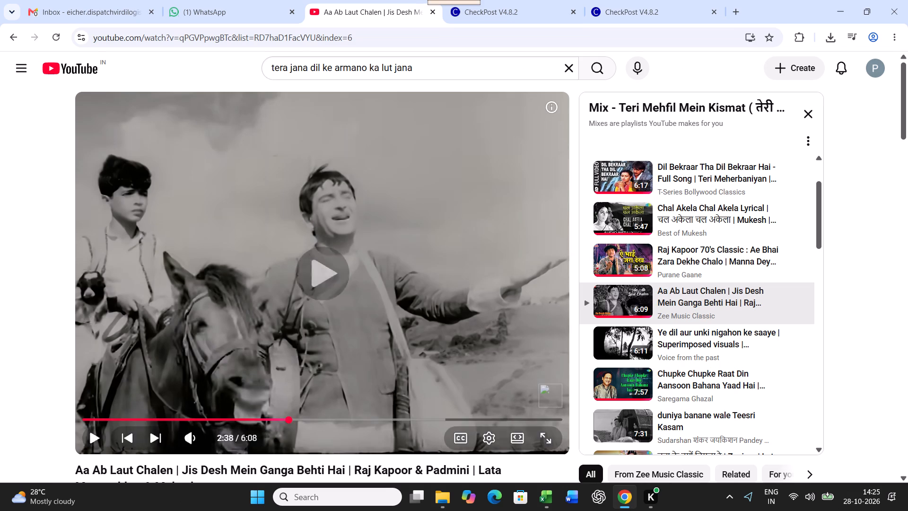
{"action": "left_click", "coordinate": [656, 0]}
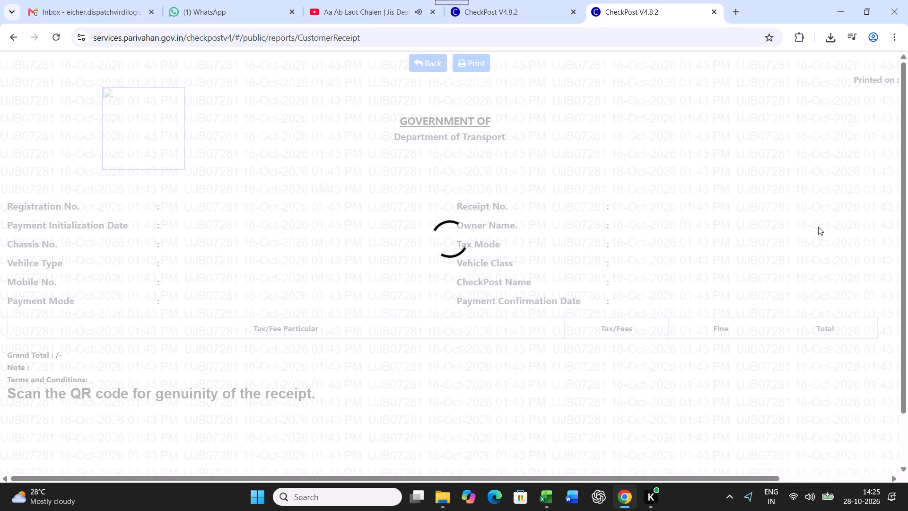
Open the Checkpost Tax page in a new browser tab and choose Uttar Pradesh as the state.
{"action": "left_click", "coordinate": [733, 14]}
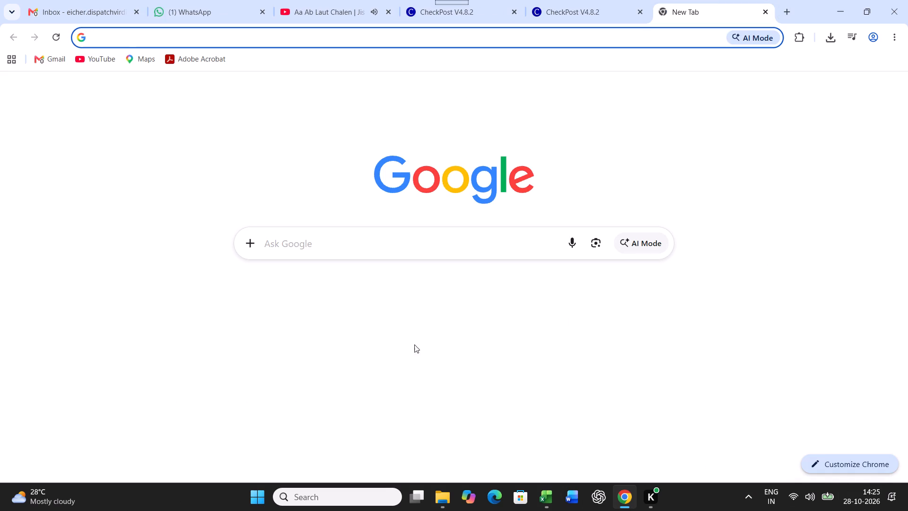
{"action": "left_click", "coordinate": [366, 366]}
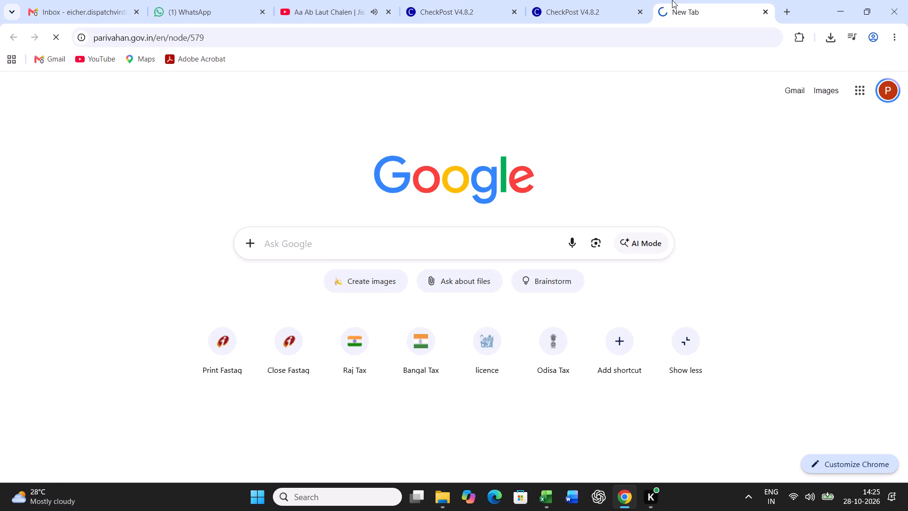
{"action": "left_click", "coordinate": [453, 225]}
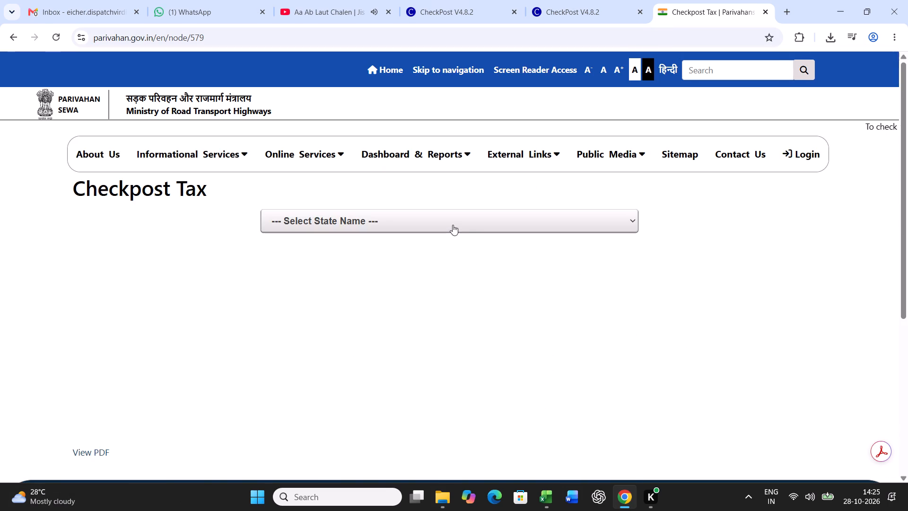
{"action": "scroll", "coordinate": [420, 455], "scroll_direction": "down", "scroll_amount": 9}
{"action": "left_click", "coordinate": [355, 460]}
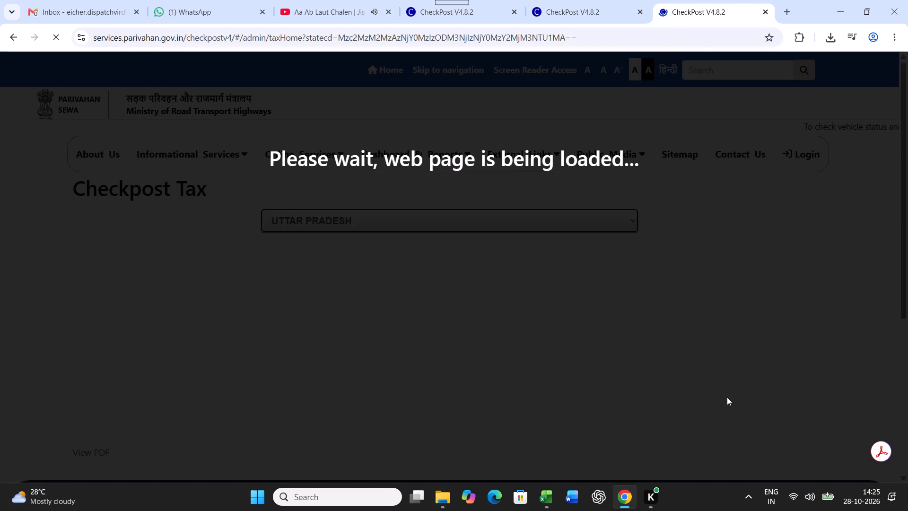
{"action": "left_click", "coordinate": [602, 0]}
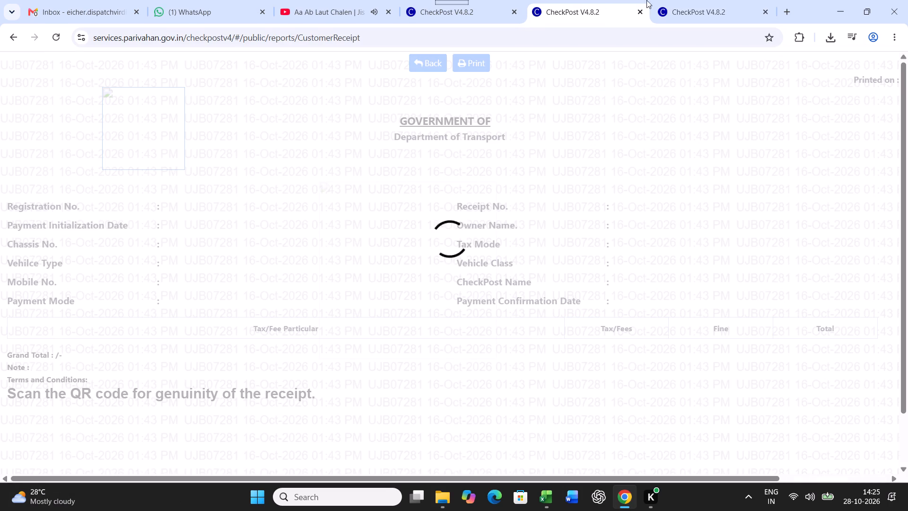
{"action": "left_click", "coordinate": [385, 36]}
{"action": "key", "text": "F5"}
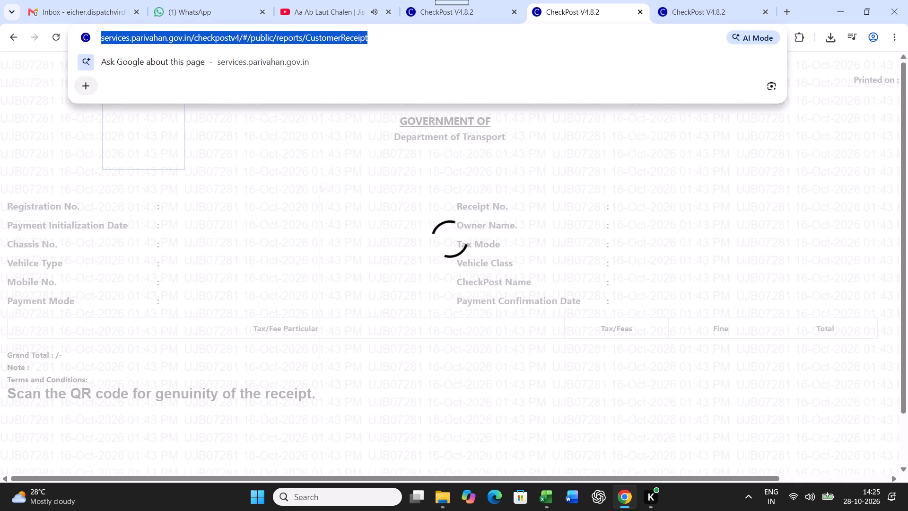
{"action": "left_click", "coordinate": [678, 0]}
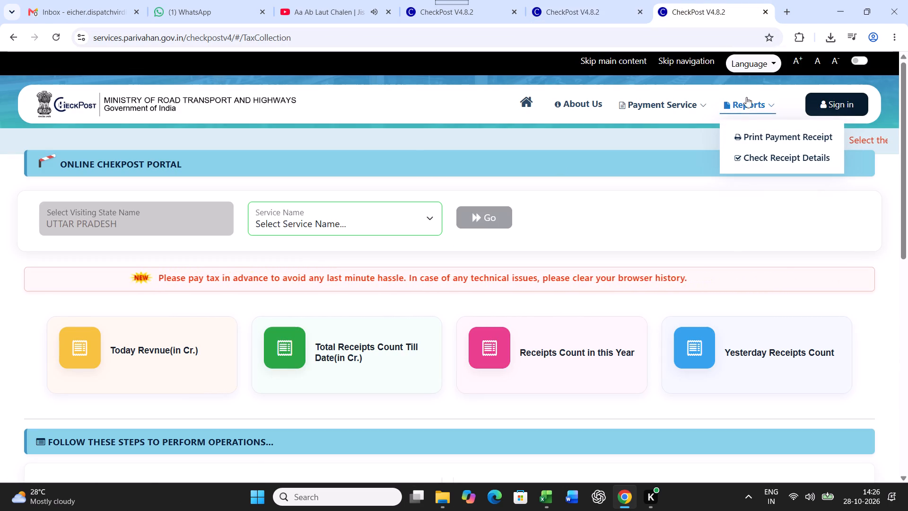
{"action": "left_click", "coordinate": [755, 135]}
{"action": "left_click", "coordinate": [101, 185]}
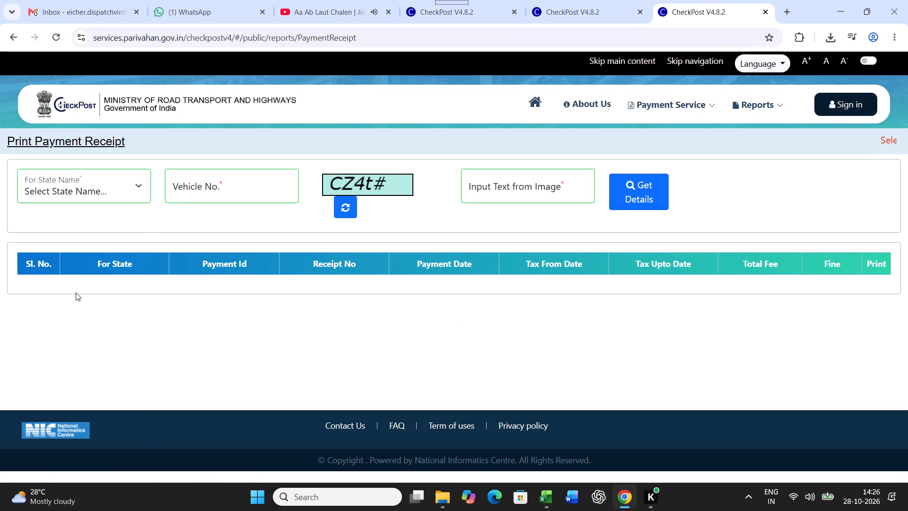
{"action": "scroll", "coordinate": [76, 292], "scroll_direction": "down", "scroll_amount": 13}
{"action": "left_click", "coordinate": [67, 455]}
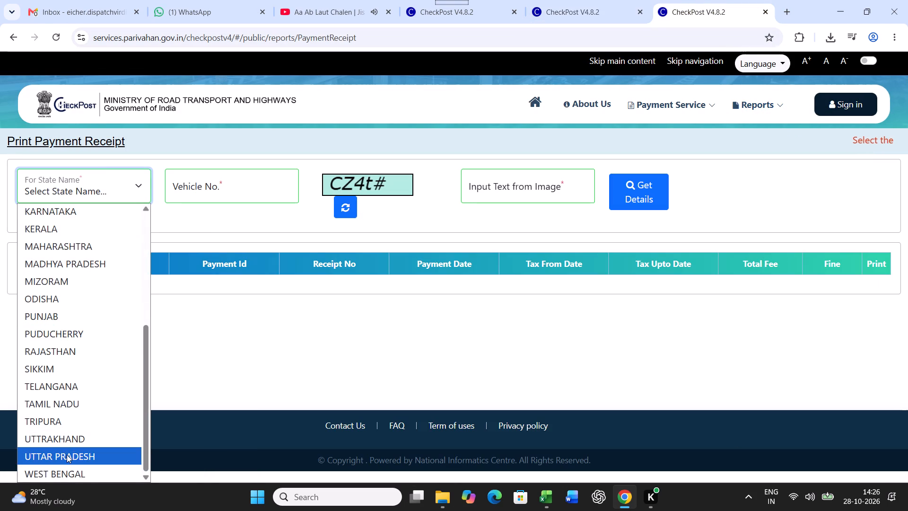
{"action": "left_click", "coordinate": [218, 190]}
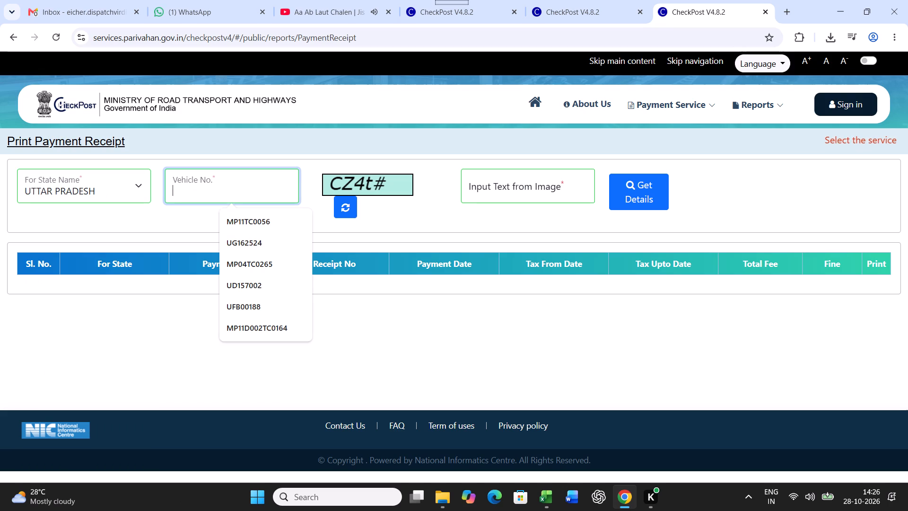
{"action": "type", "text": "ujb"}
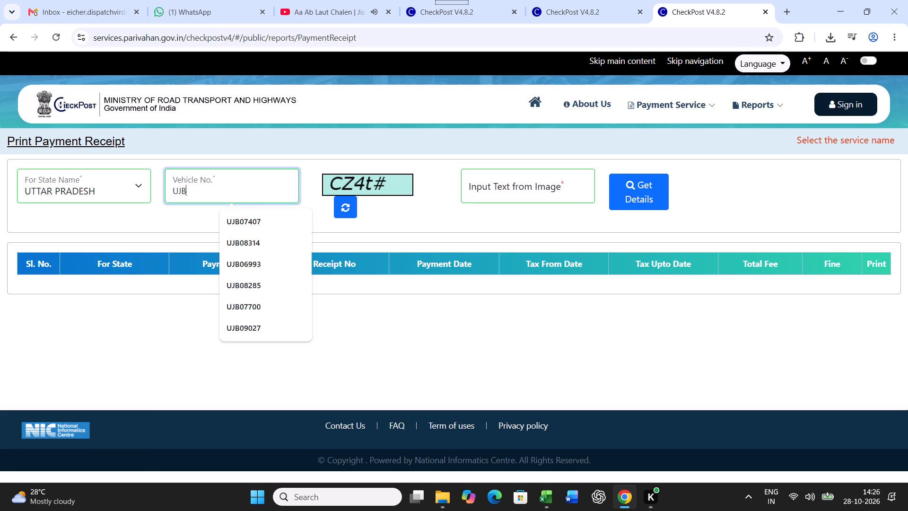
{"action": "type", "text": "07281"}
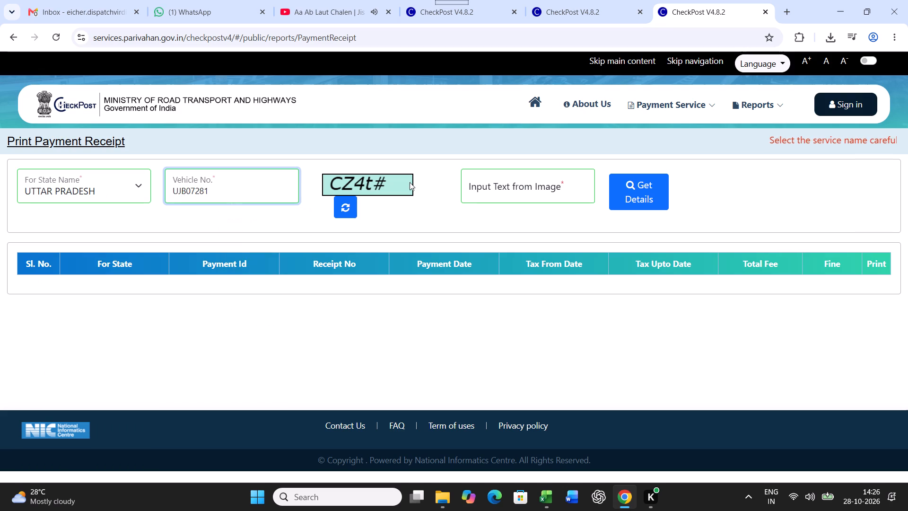
{"action": "left_click", "coordinate": [514, 188]}
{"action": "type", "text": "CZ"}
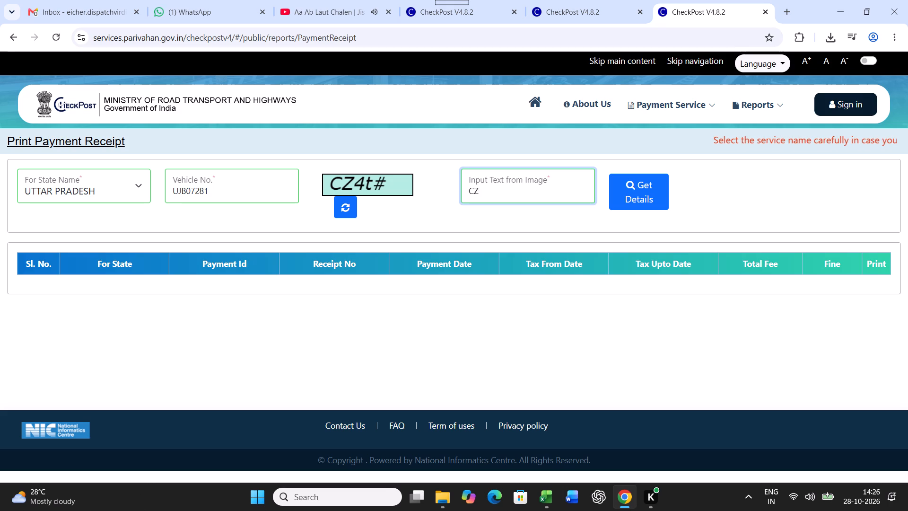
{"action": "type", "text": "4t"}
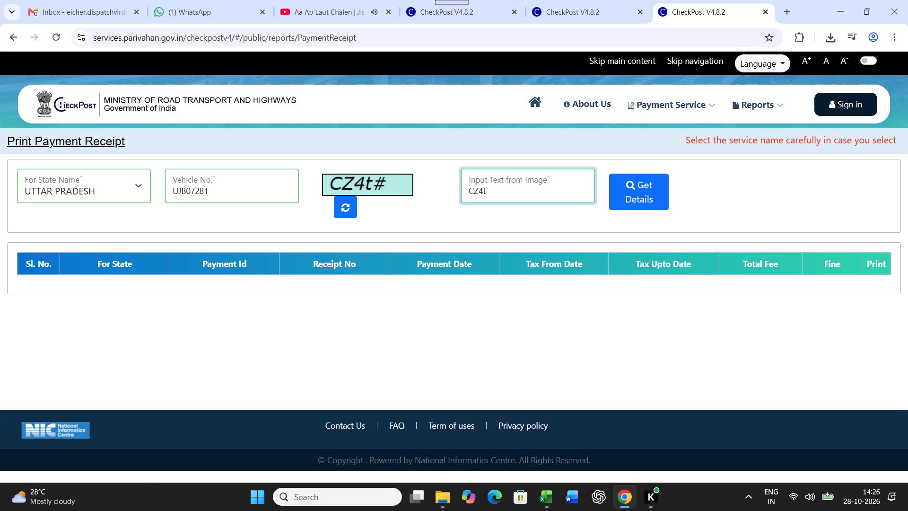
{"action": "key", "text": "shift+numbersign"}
{"action": "left_click", "coordinate": [622, 205]}
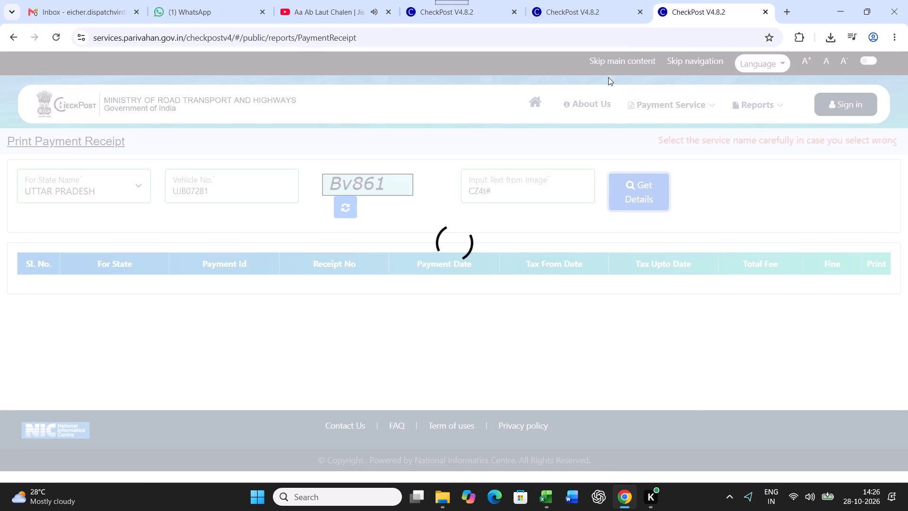
{"action": "left_click", "coordinate": [585, 0]}
{"action": "left_click", "coordinate": [449, 43]}
{"action": "key", "text": "F9"}
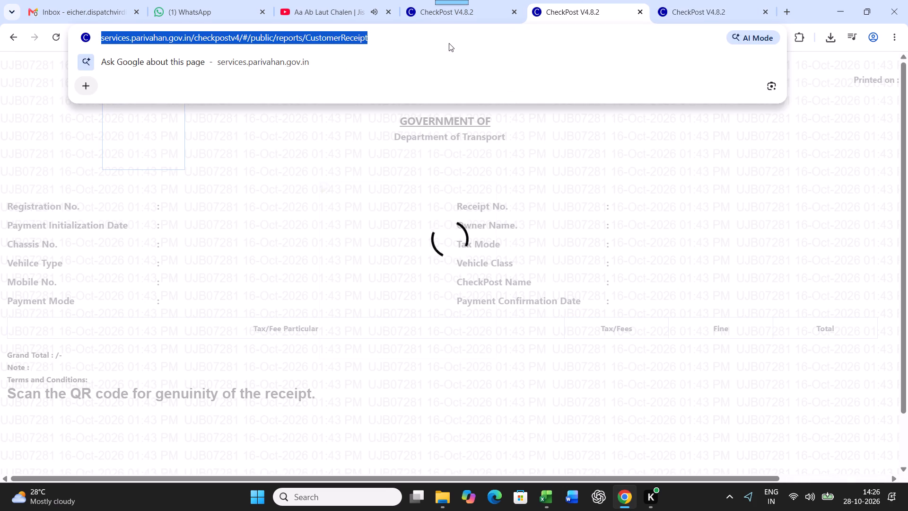
{"action": "double_click", "coordinate": [422, 39]}
{"action": "left_click", "coordinate": [422, 39]}
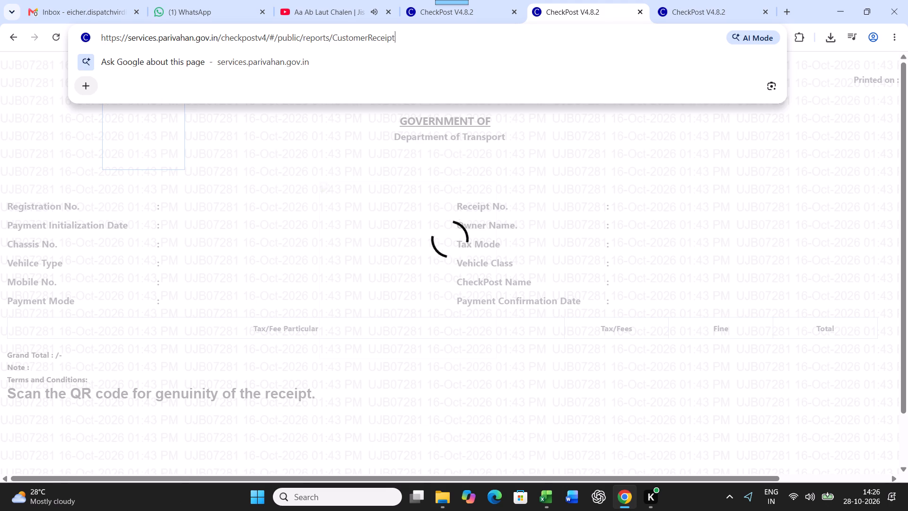
{"action": "key", "text": "F5"}
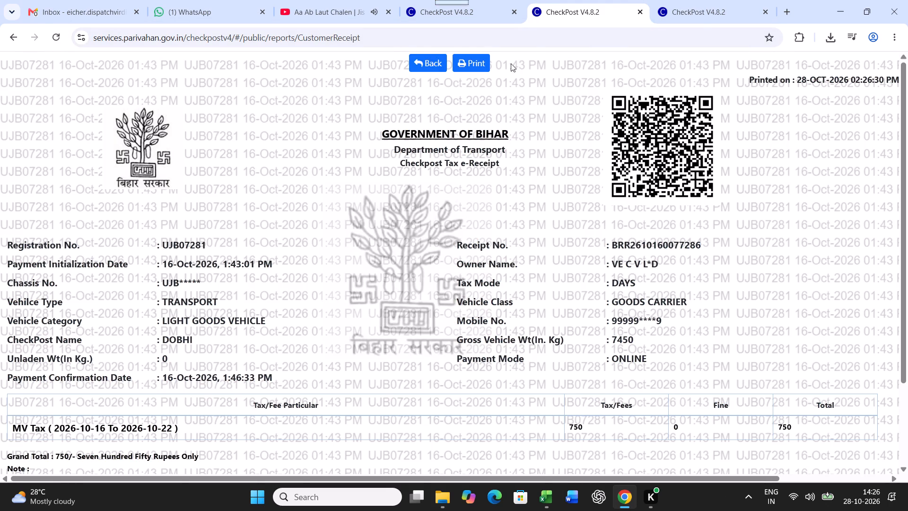
{"action": "left_click", "coordinate": [737, 0]}
{"action": "left_click", "coordinate": [877, 284]}
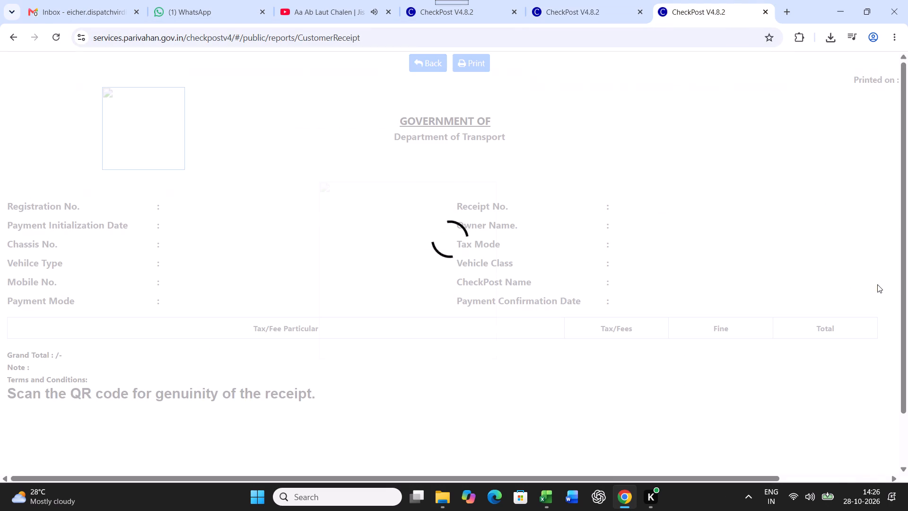
{"action": "left_click", "coordinate": [590, 0]}
{"action": "left_click", "coordinate": [478, 64]}
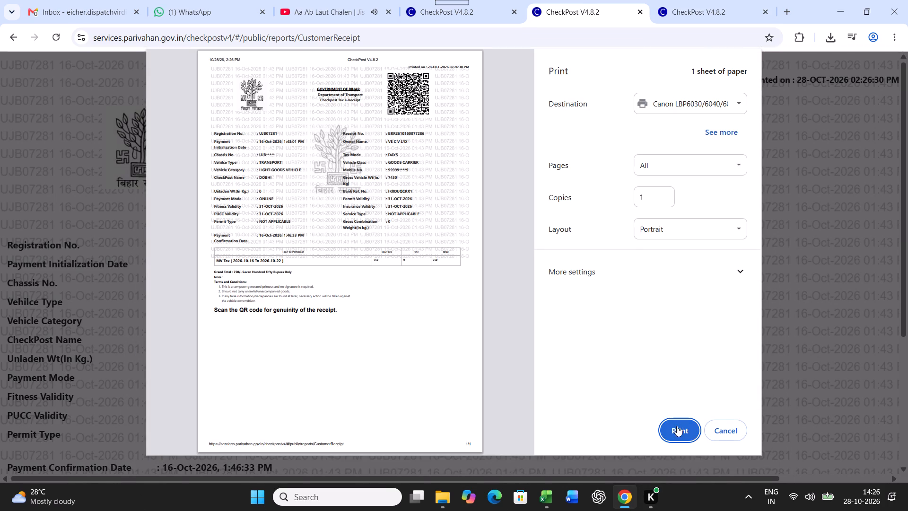
{"action": "left_click", "coordinate": [677, 426]}
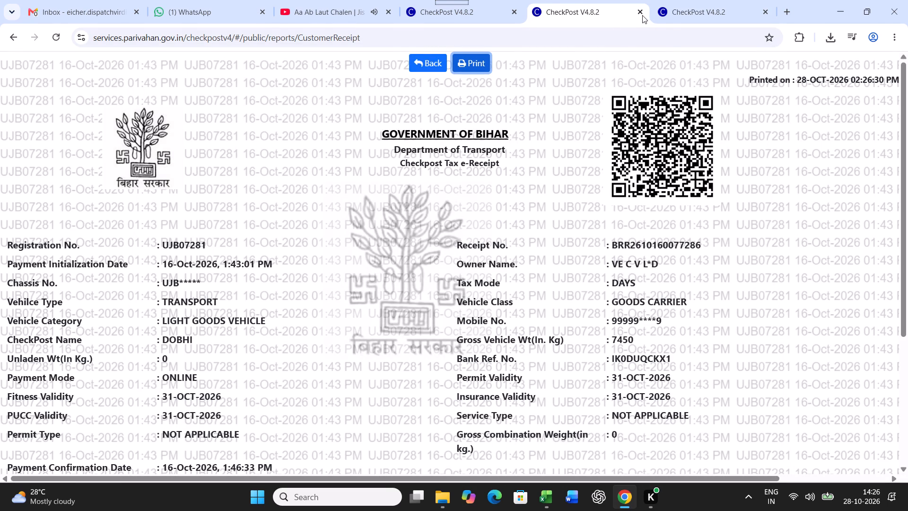
{"action": "left_click", "coordinate": [642, 15]}
{"action": "left_click", "coordinate": [472, 42]}
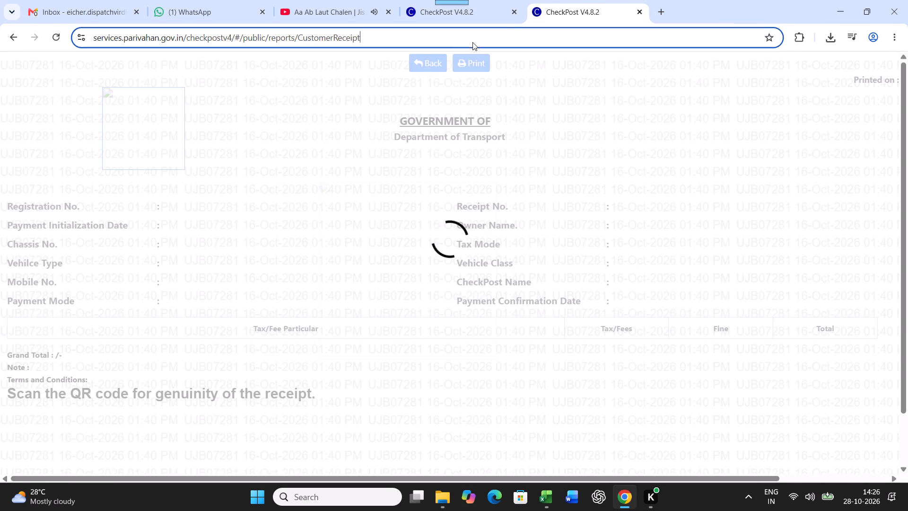
{"action": "key", "text": "F5"}
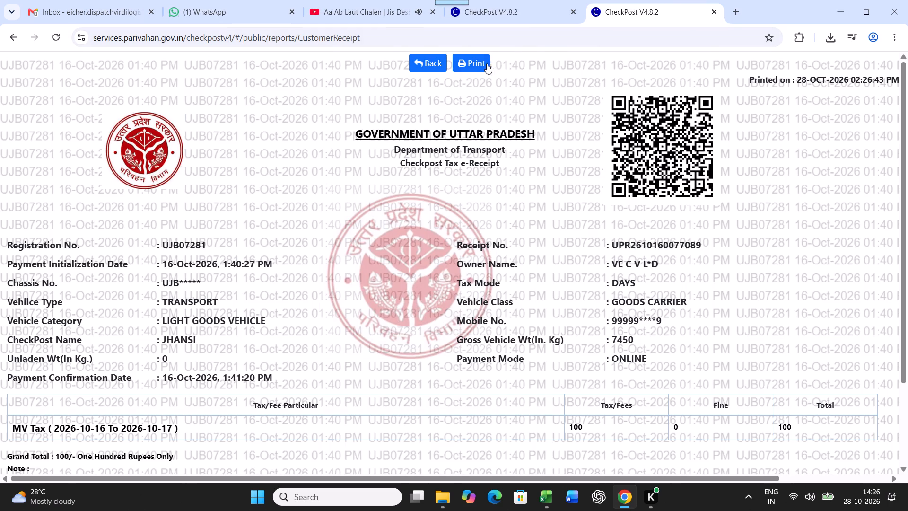
{"action": "left_click", "coordinate": [484, 63]}
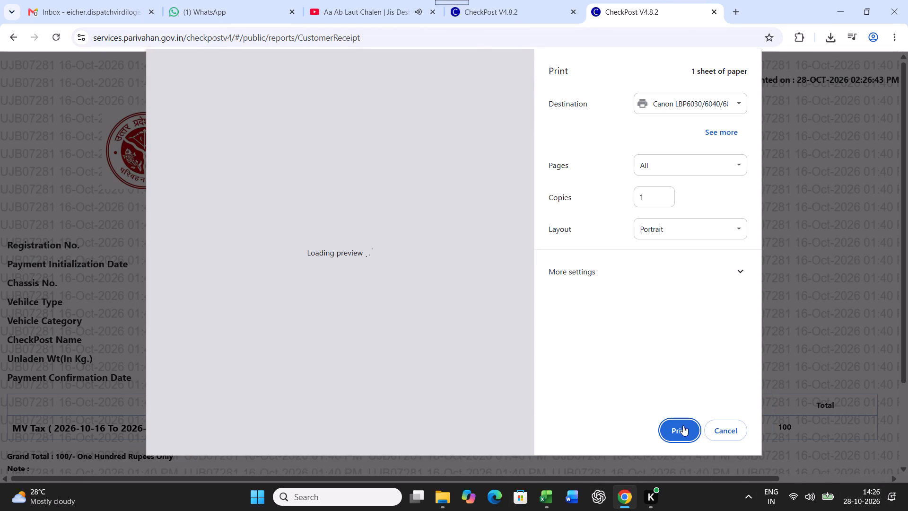
{"action": "left_click", "coordinate": [683, 425]}
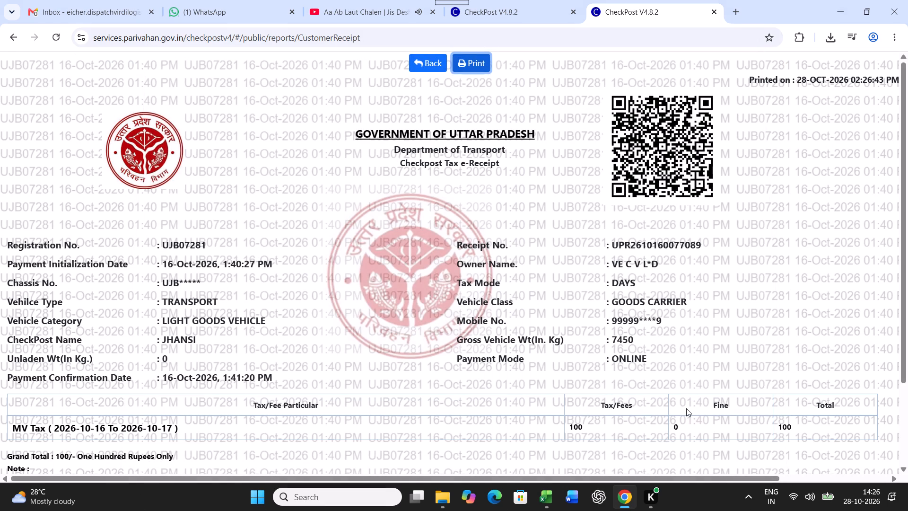
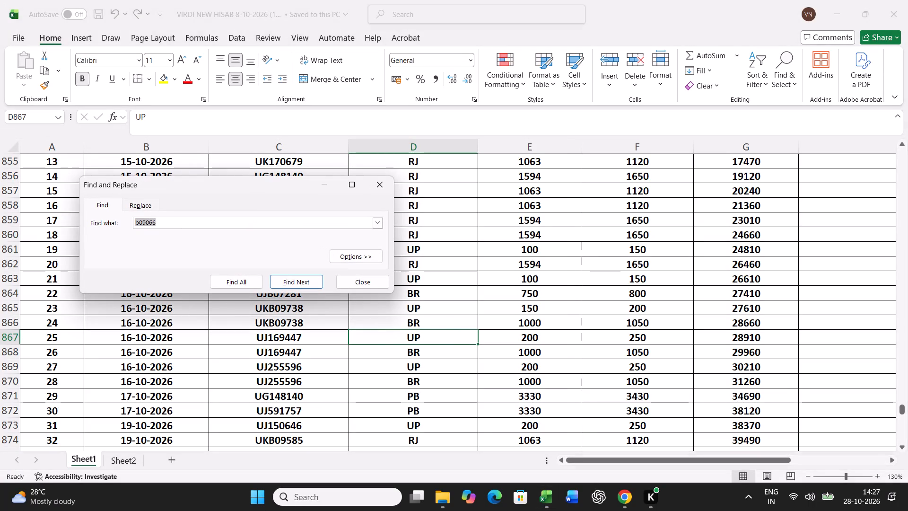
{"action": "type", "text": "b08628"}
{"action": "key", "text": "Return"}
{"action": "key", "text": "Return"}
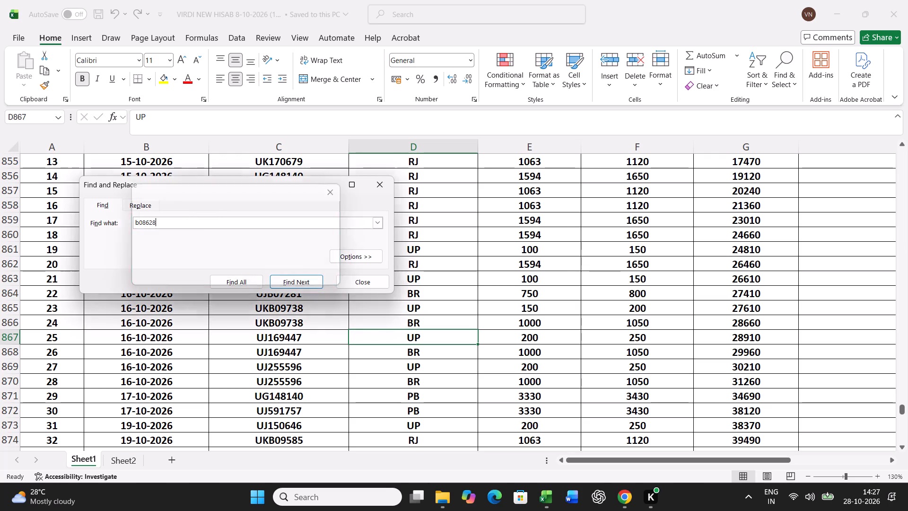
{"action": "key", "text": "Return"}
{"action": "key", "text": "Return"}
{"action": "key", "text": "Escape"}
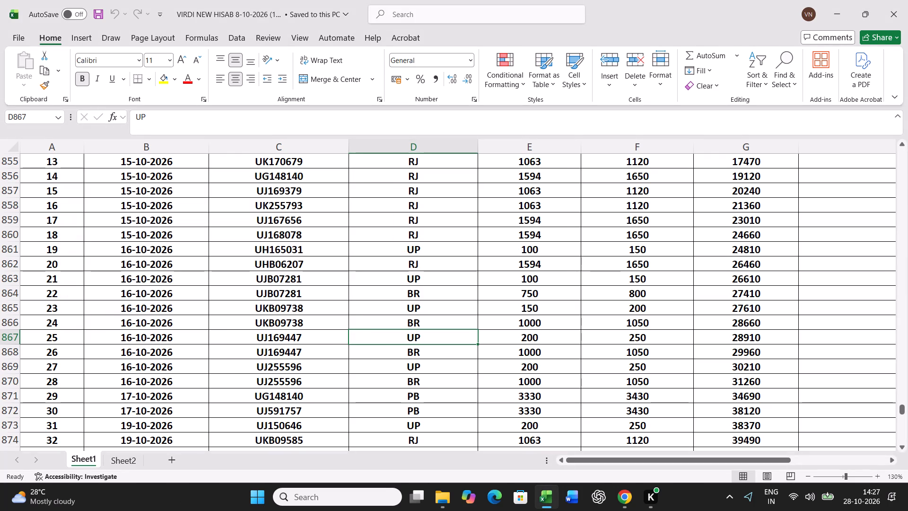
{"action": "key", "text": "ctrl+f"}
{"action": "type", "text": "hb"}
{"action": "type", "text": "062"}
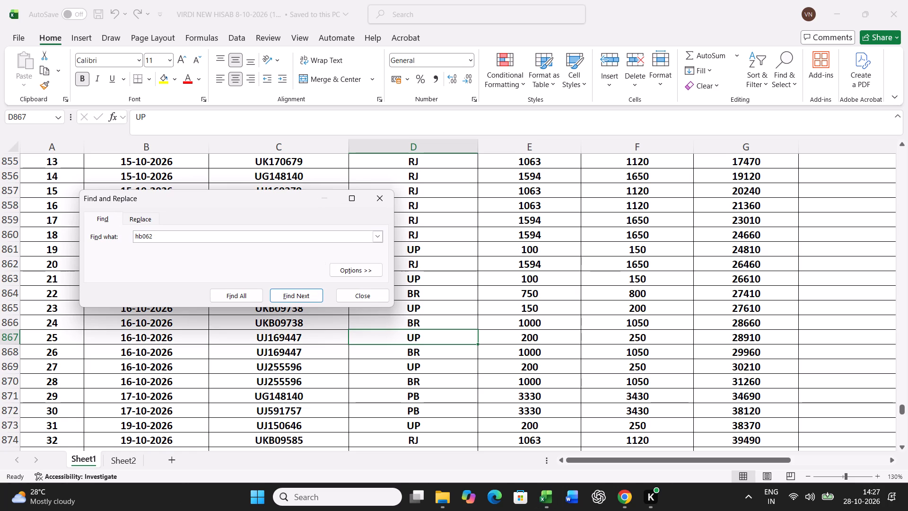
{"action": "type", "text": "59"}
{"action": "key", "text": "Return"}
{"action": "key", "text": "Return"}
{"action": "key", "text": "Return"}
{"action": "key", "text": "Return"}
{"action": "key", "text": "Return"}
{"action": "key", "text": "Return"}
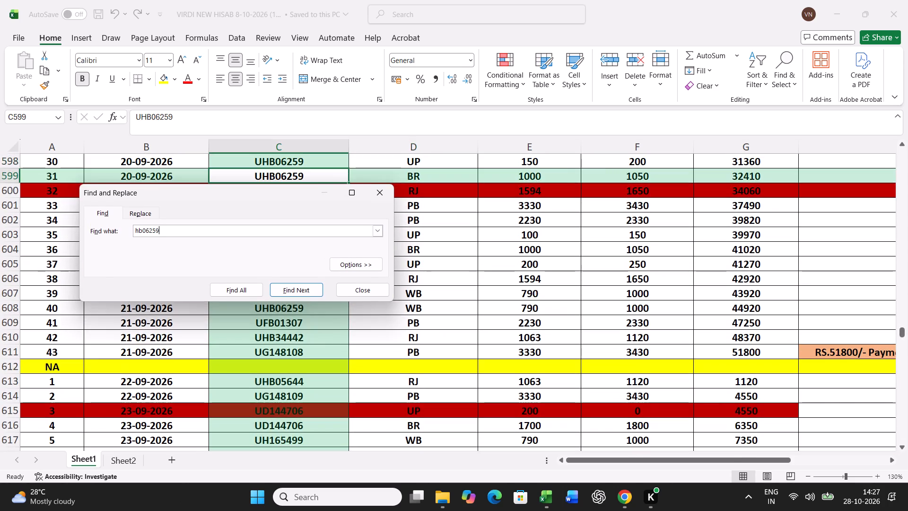
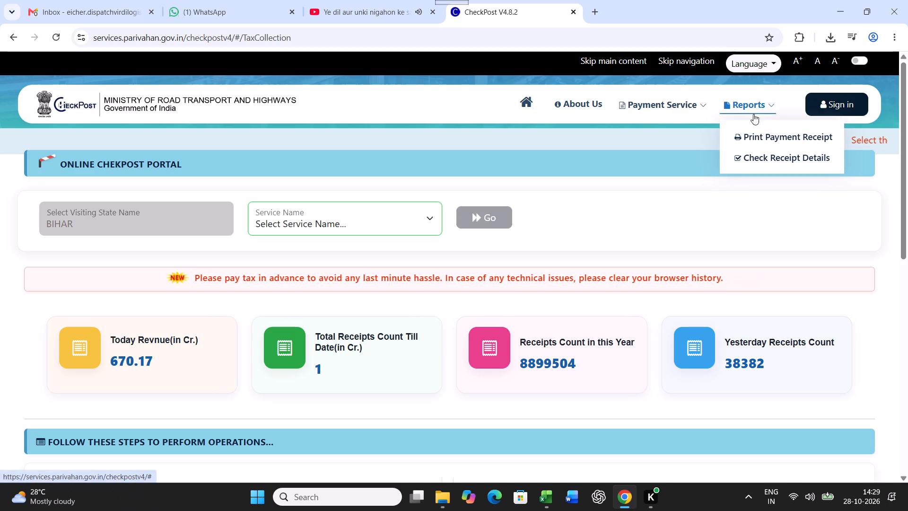
{"action": "left_click", "coordinate": [757, 133]}
{"action": "left_click", "coordinate": [141, 182]}
{"action": "scroll", "coordinate": [82, 303], "scroll_direction": "down", "scroll_amount": 5}
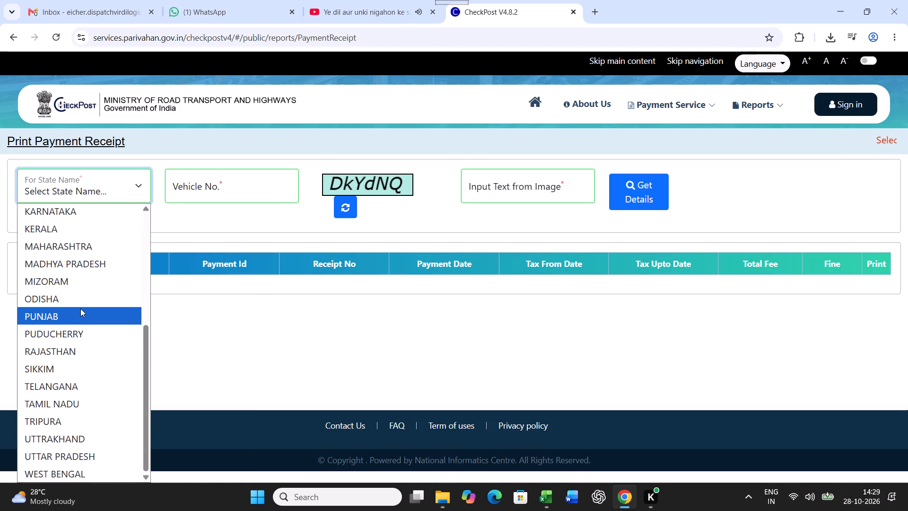
{"action": "scroll", "coordinate": [80, 308], "scroll_direction": "down", "scroll_amount": 2}
{"action": "scroll", "coordinate": [80, 308], "scroll_direction": "up", "scroll_amount": 5}
{"action": "left_click", "coordinate": [72, 265]}
{"action": "left_click", "coordinate": [189, 187]}
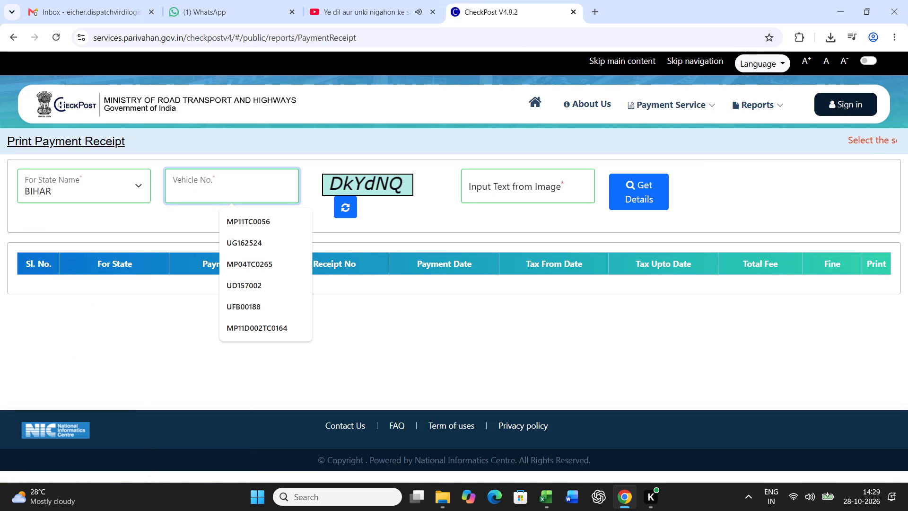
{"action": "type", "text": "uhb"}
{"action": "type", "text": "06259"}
{"action": "left_click", "coordinate": [493, 188]}
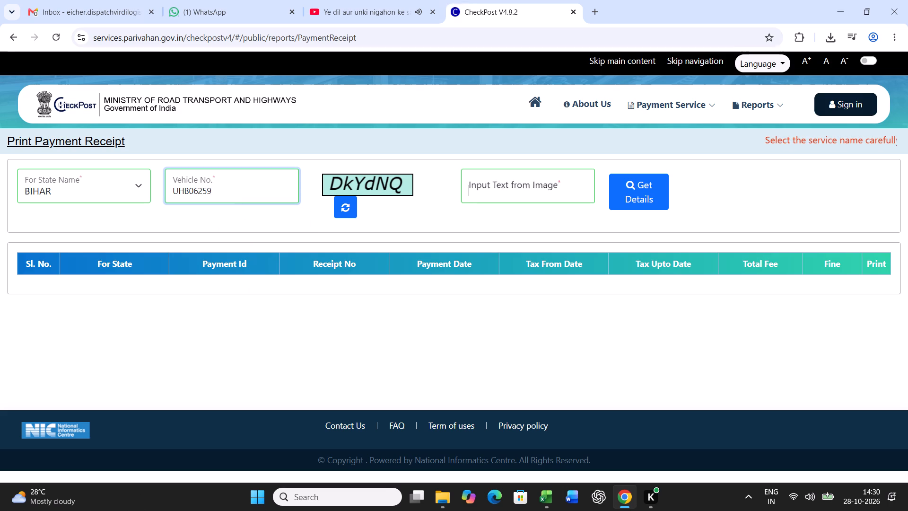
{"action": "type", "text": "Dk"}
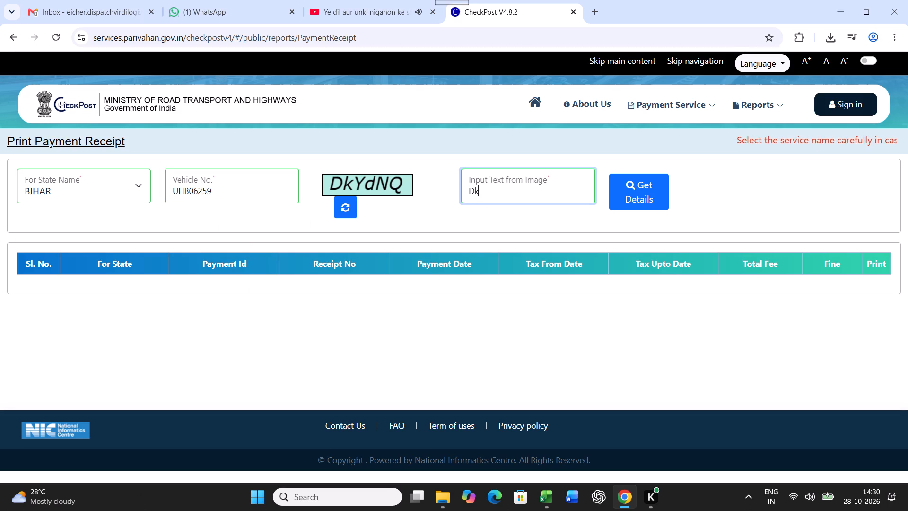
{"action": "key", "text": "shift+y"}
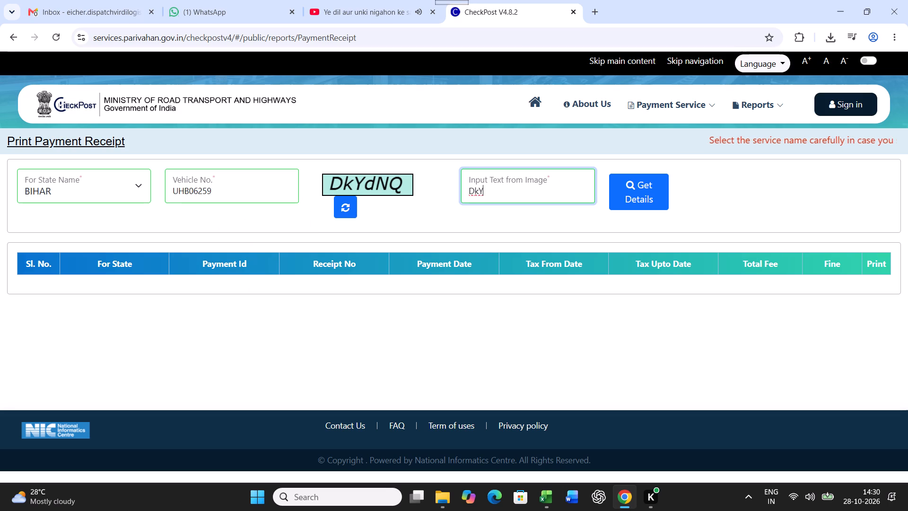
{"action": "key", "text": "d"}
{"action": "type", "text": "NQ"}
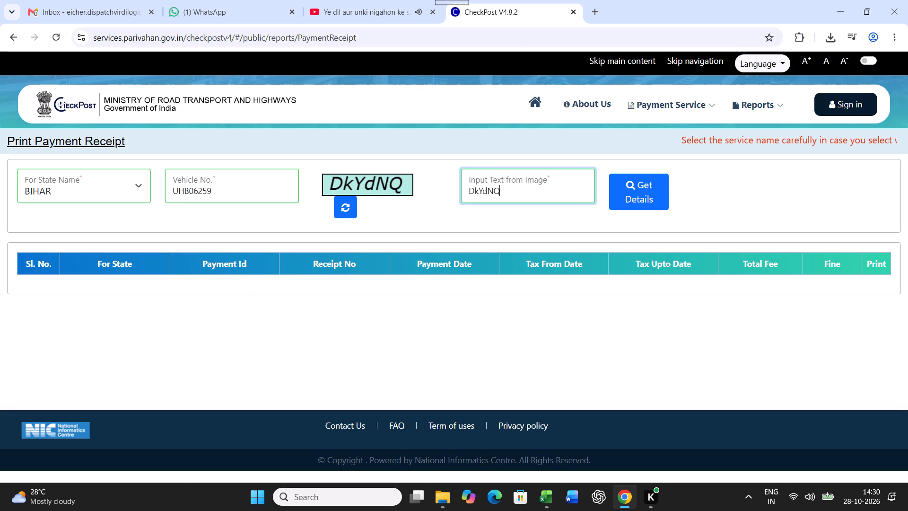
{"action": "left_click", "coordinate": [622, 194]}
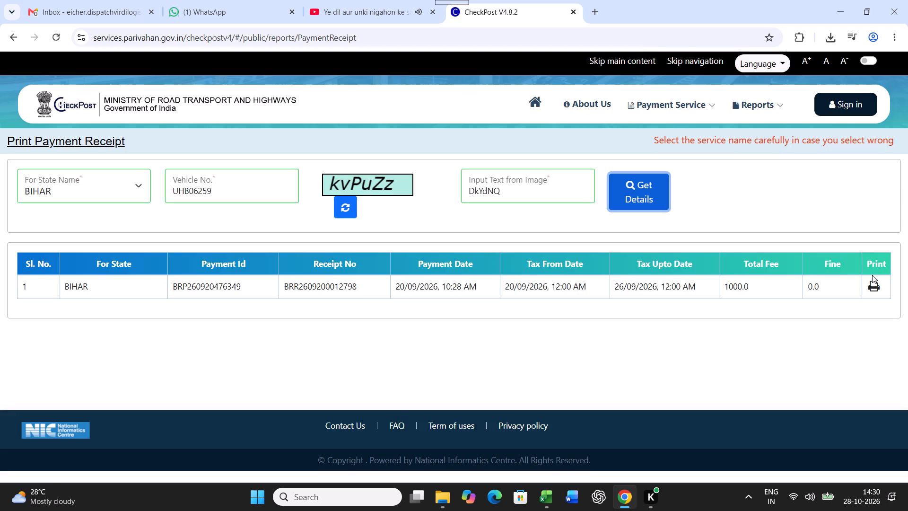
{"action": "left_click", "coordinate": [876, 288]}
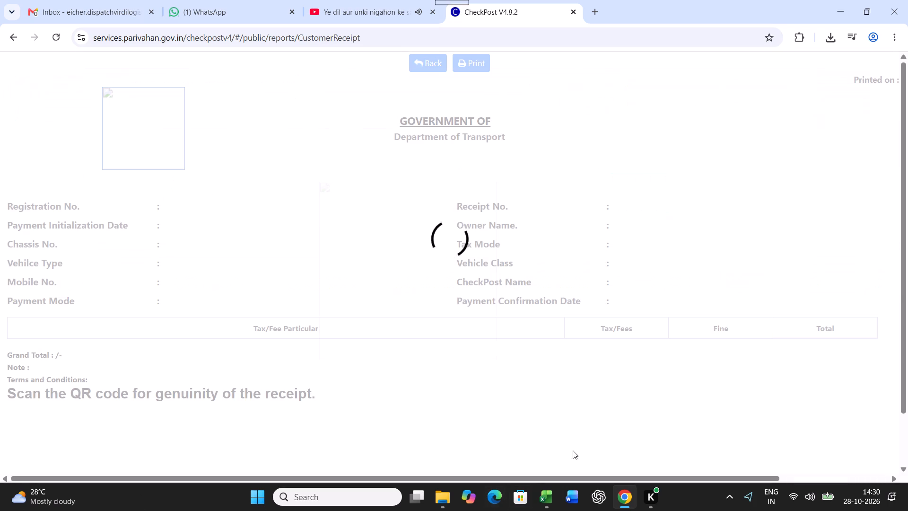
Open the Checkpost Tax page in a new tab from the Raj Tax shortcut.
{"action": "left_click", "coordinate": [595, 9]}
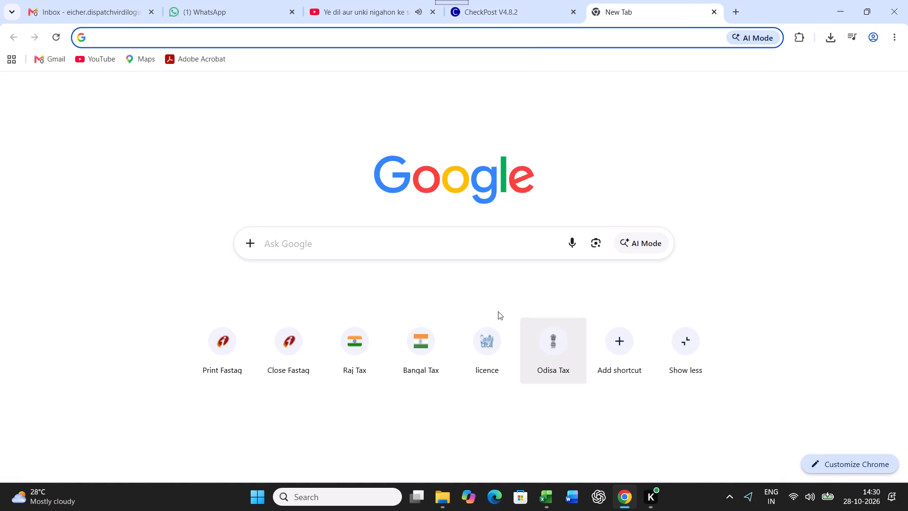
{"action": "left_click", "coordinate": [339, 370]}
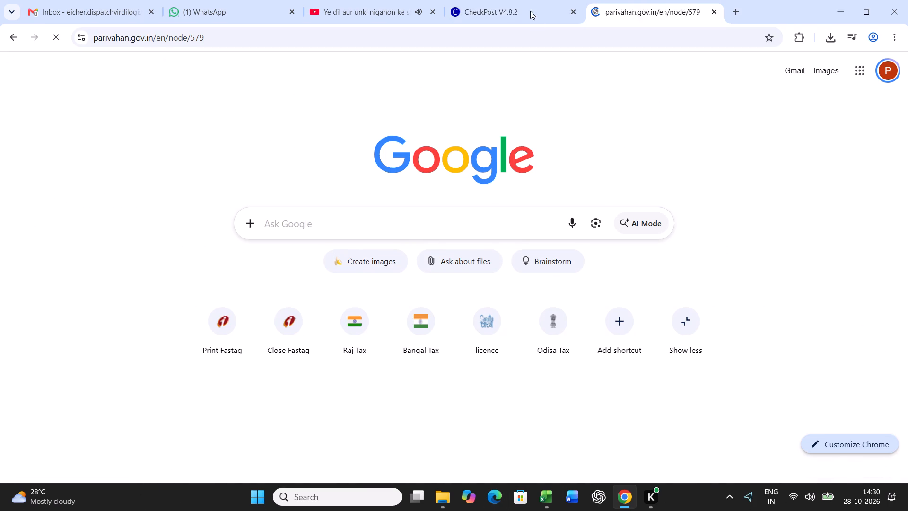
{"action": "left_click", "coordinate": [524, 0]}
{"action": "left_click", "coordinate": [476, 65]}
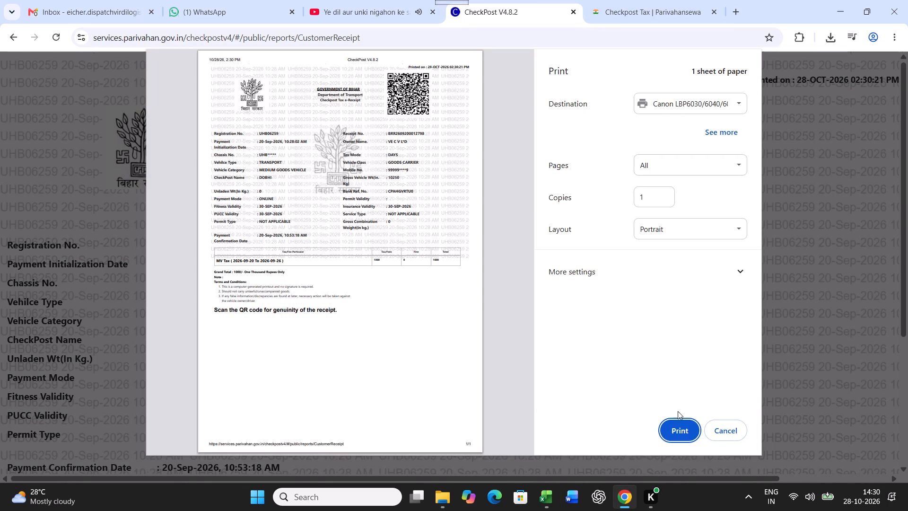
{"action": "left_click", "coordinate": [677, 425]}
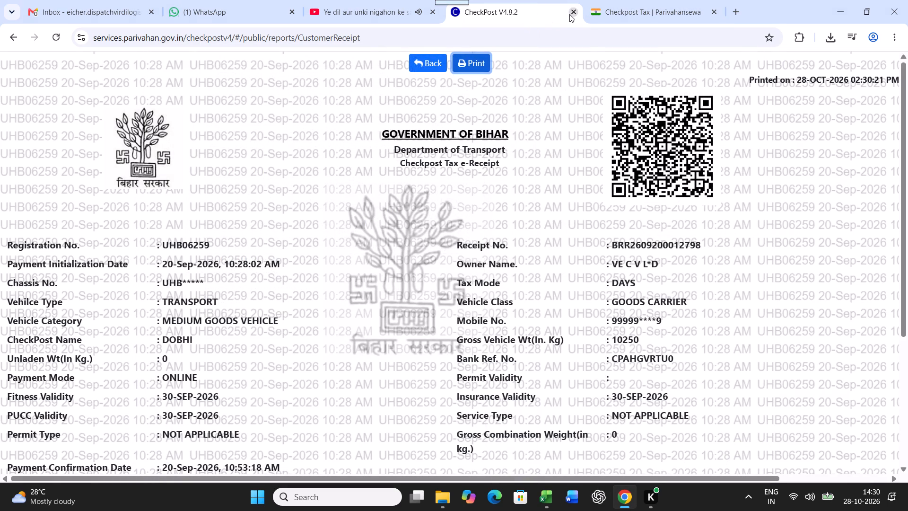
{"action": "left_click", "coordinate": [569, 14]}
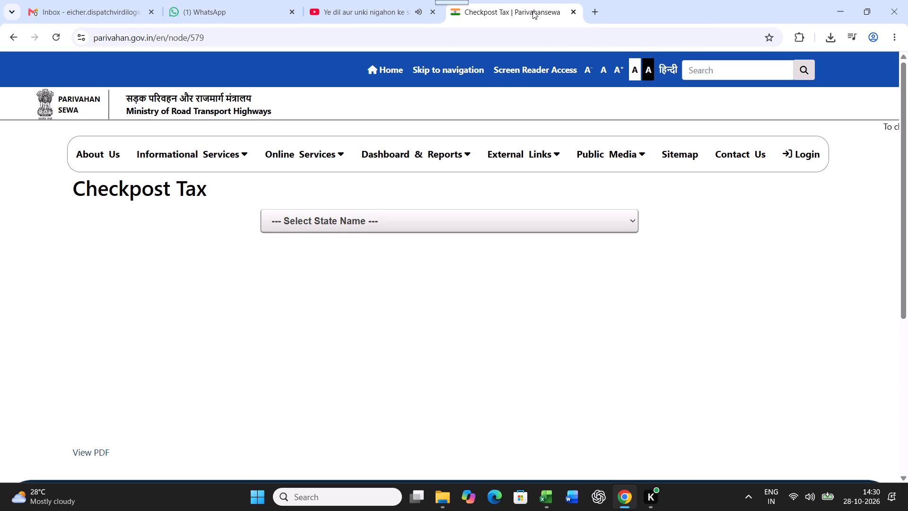
Choose the state on the Checkpost Tax page and open the Print Payment Receipt form in its portal.
{"action": "left_click", "coordinate": [453, 214]}
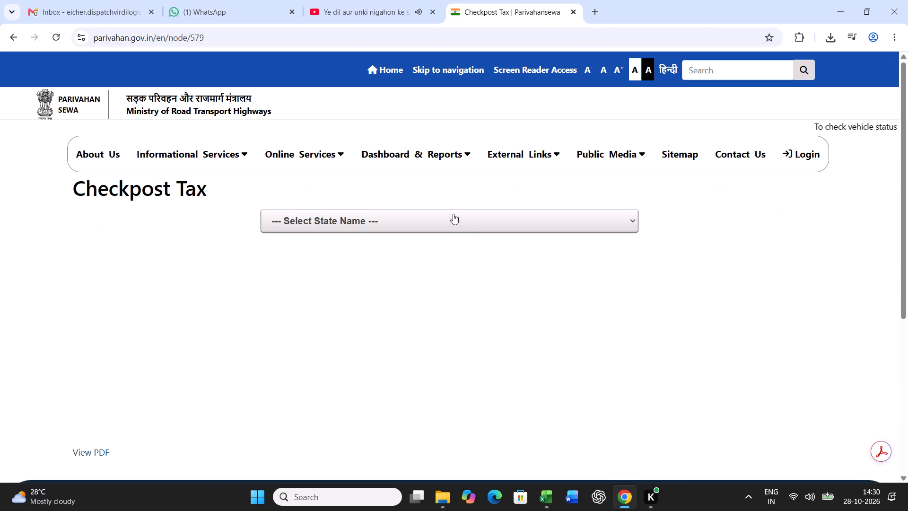
{"action": "scroll", "coordinate": [427, 331], "scroll_direction": "down", "scroll_amount": 11}
{"action": "left_click", "coordinate": [367, 458]}
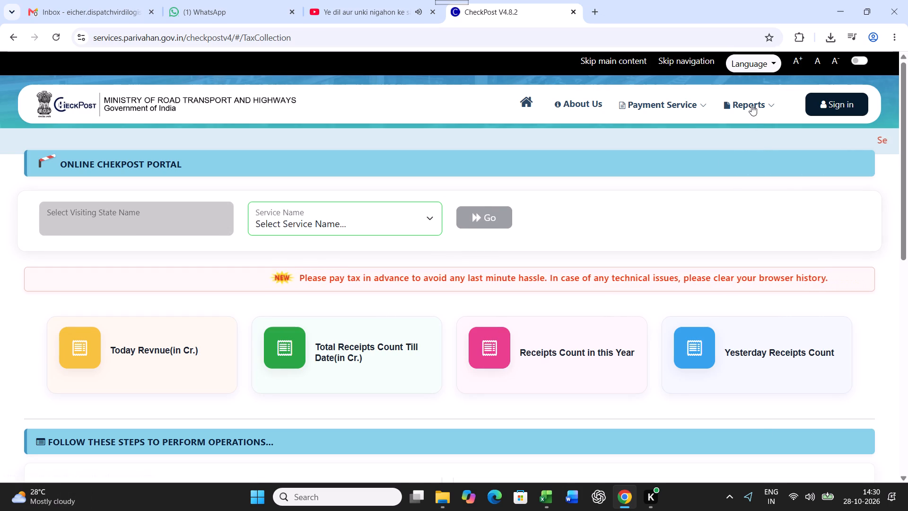
{"action": "left_click", "coordinate": [759, 138]}
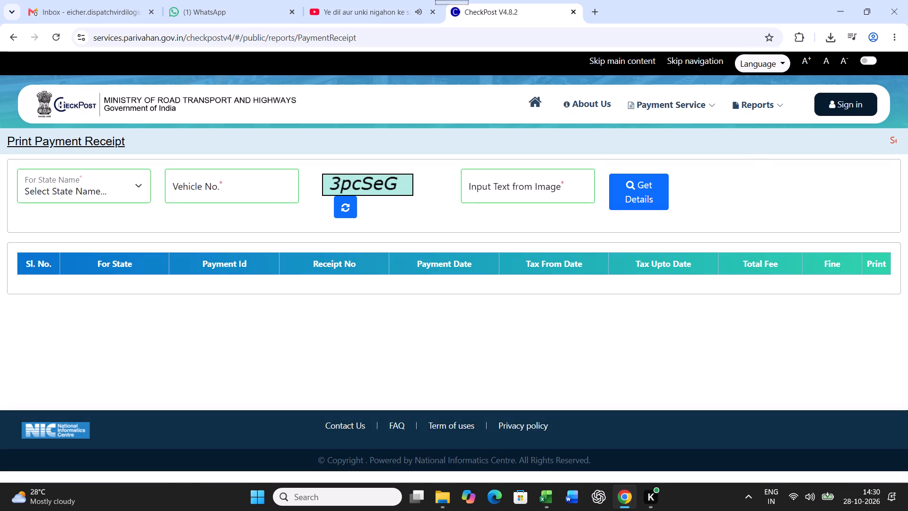
Set the receipt search state to UTTAR PRADESH and start the vehicle number entry.
{"action": "left_click", "coordinate": [48, 185]}
{"action": "left_click", "coordinate": [97, 179]}
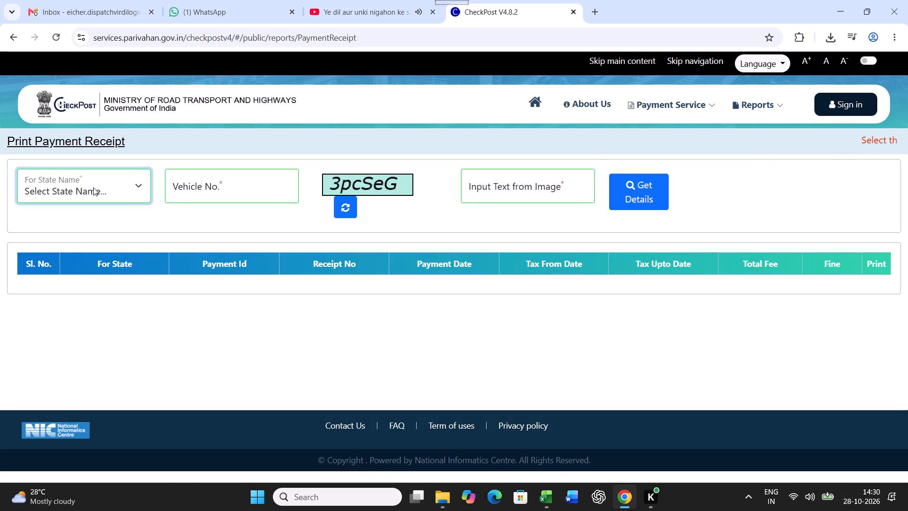
{"action": "left_click", "coordinate": [93, 187]}
{"action": "left_click", "coordinate": [73, 189]}
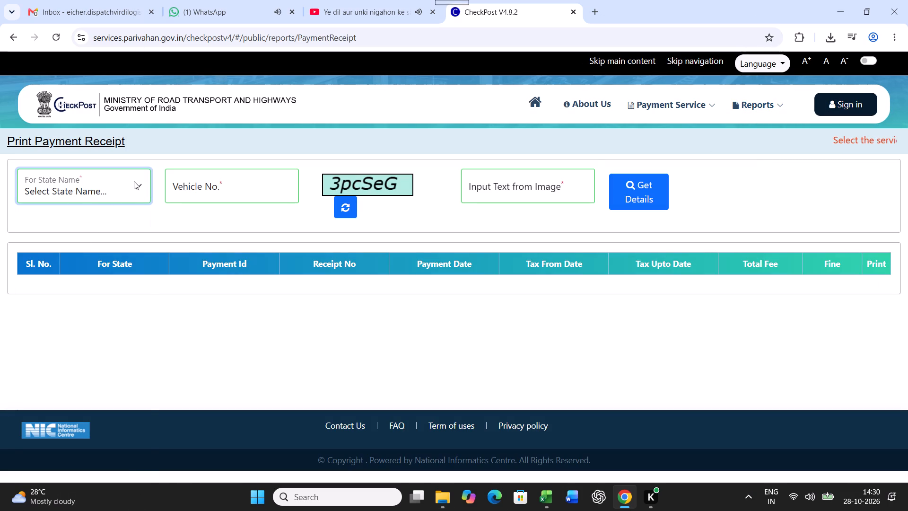
{"action": "left_click", "coordinate": [134, 181]}
{"action": "scroll", "coordinate": [50, 414], "scroll_direction": "down", "scroll_amount": 10}
{"action": "left_click", "coordinate": [50, 462]}
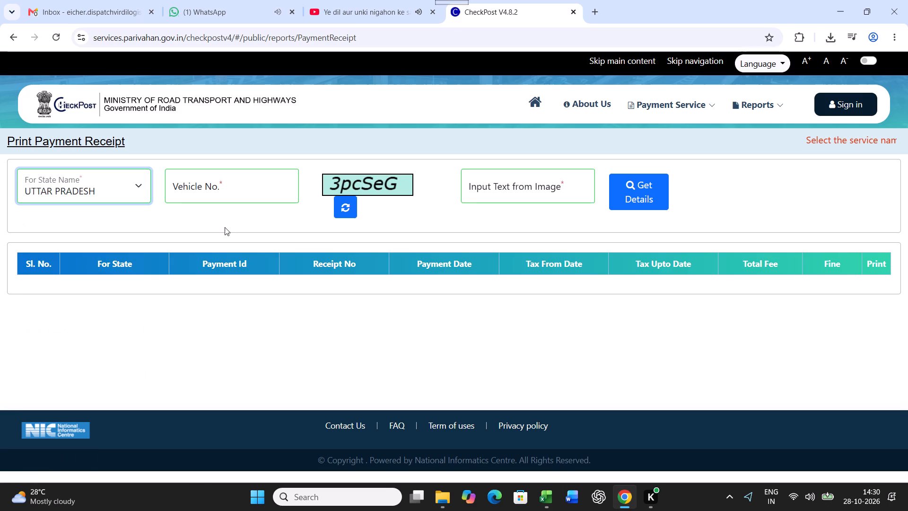
{"action": "left_click", "coordinate": [223, 194]}
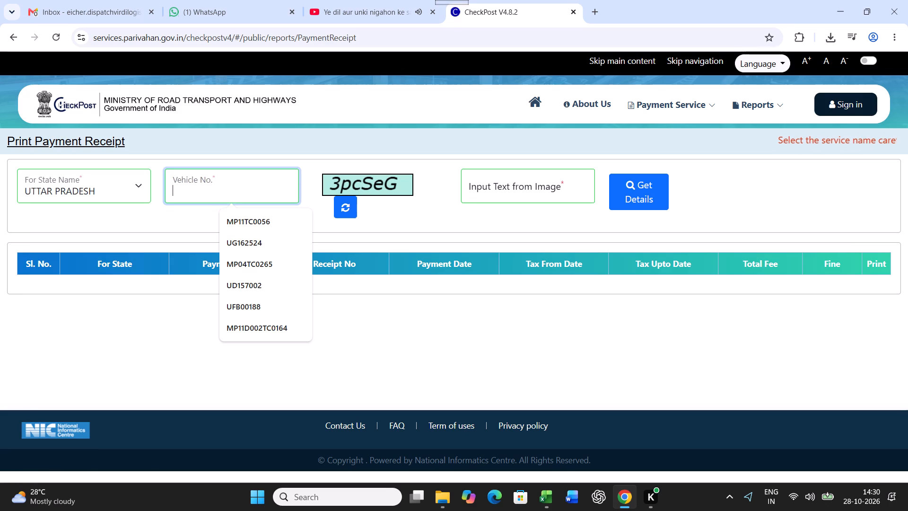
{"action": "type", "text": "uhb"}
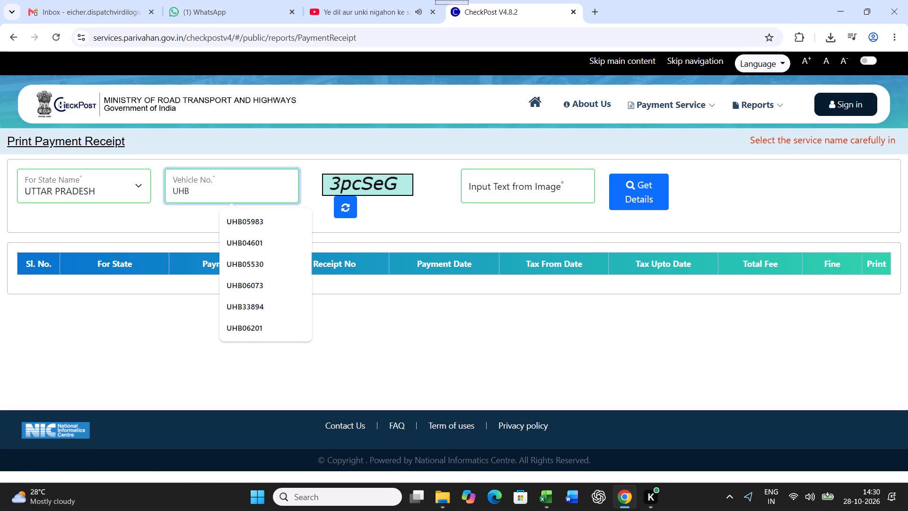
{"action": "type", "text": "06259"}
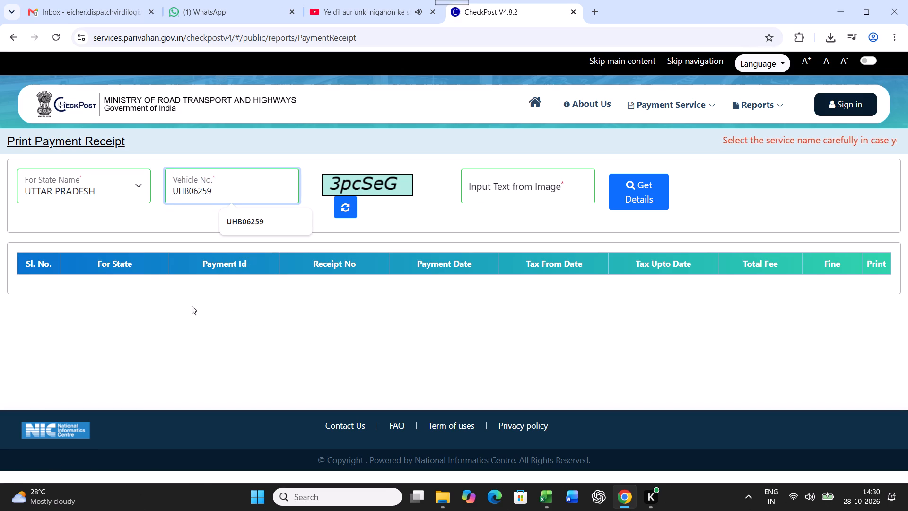
{"action": "left_click", "coordinate": [482, 190]}
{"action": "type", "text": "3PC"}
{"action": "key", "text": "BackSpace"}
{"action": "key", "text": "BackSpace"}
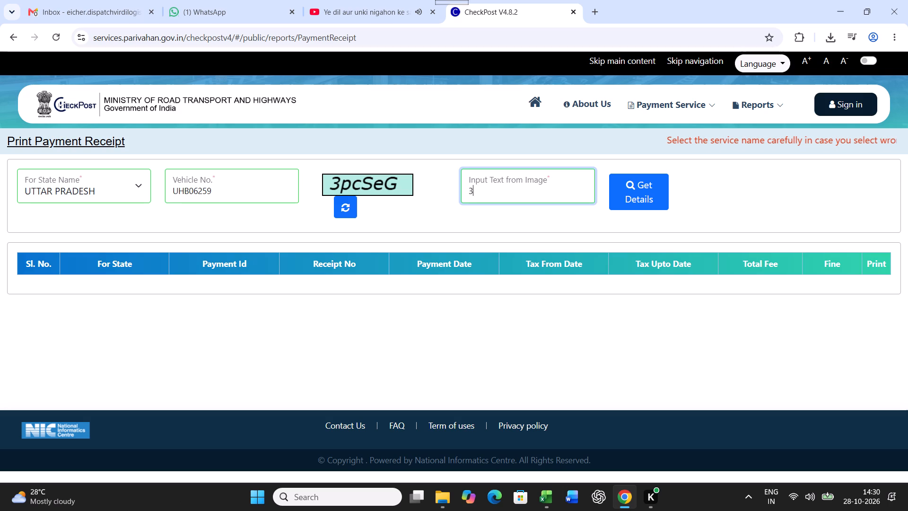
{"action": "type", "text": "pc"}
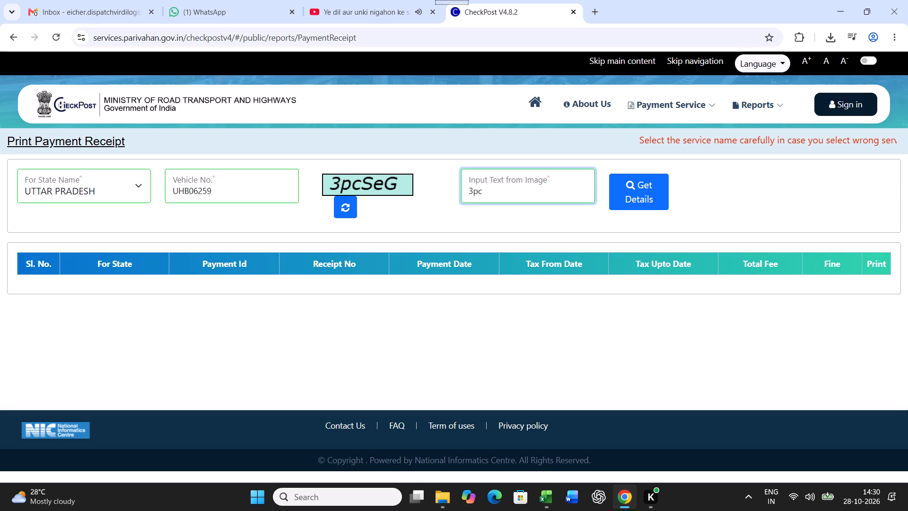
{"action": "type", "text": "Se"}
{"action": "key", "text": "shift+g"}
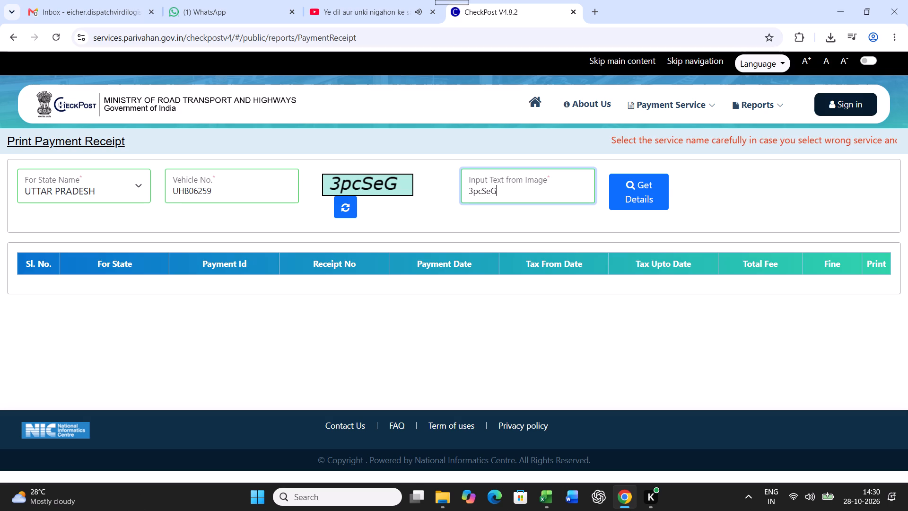
{"action": "left_click", "coordinate": [639, 192]}
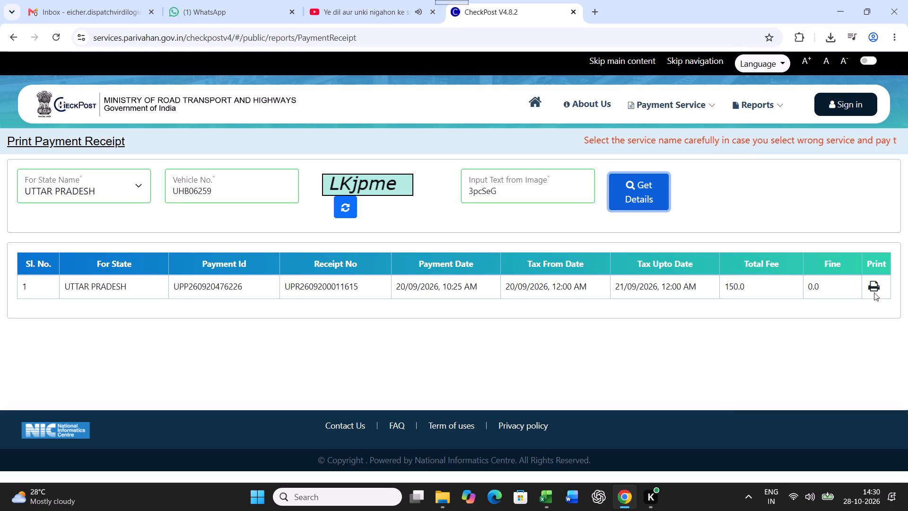
{"action": "left_click", "coordinate": [872, 294]}
{"action": "left_click", "coordinate": [469, 70]}
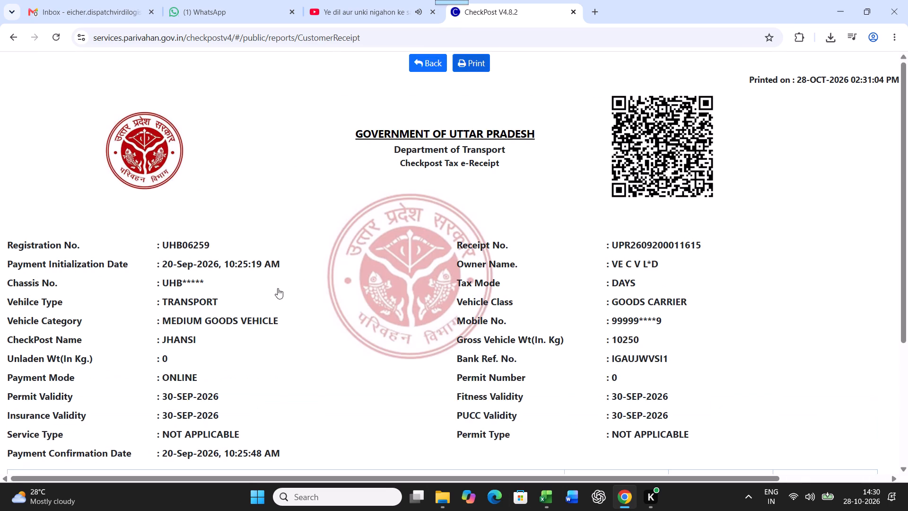
{"action": "left_click", "coordinate": [681, 435]}
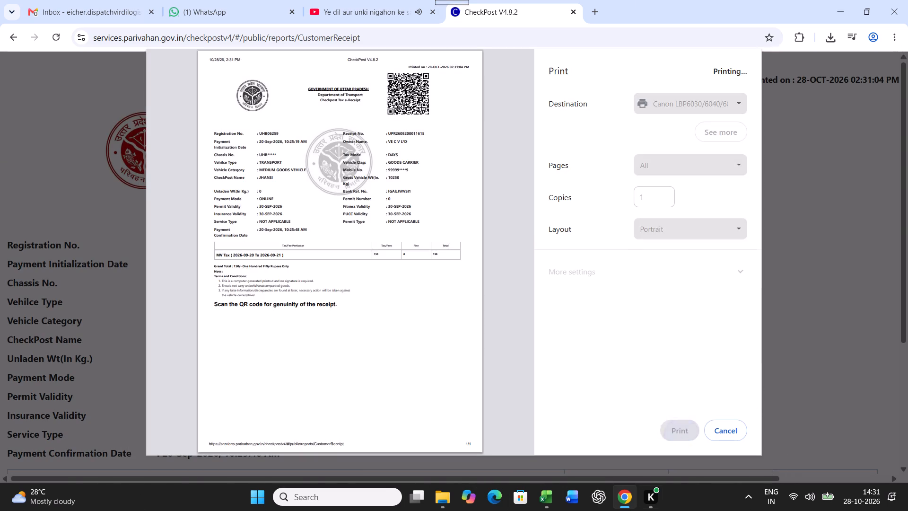
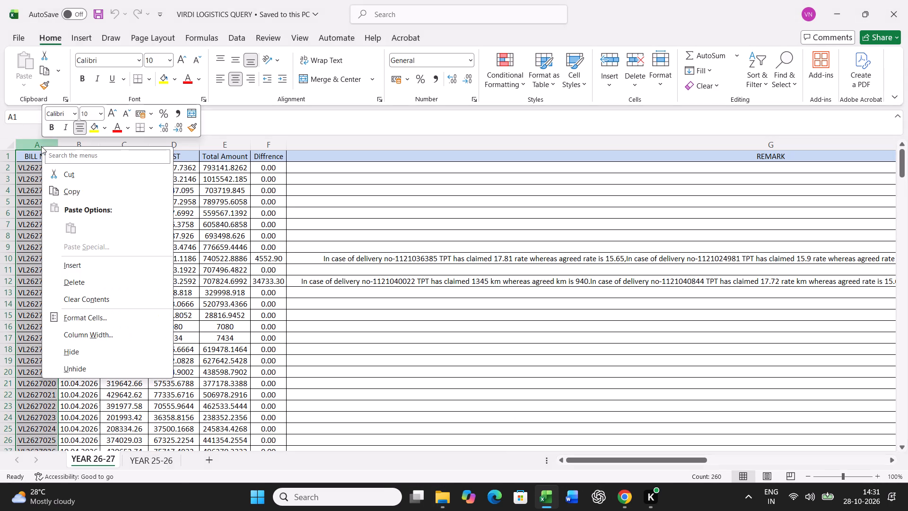
Insert ten blank columns before the BILL NO column on the YEAR 26-27 sheet.
{"action": "left_click", "coordinate": [87, 267]}
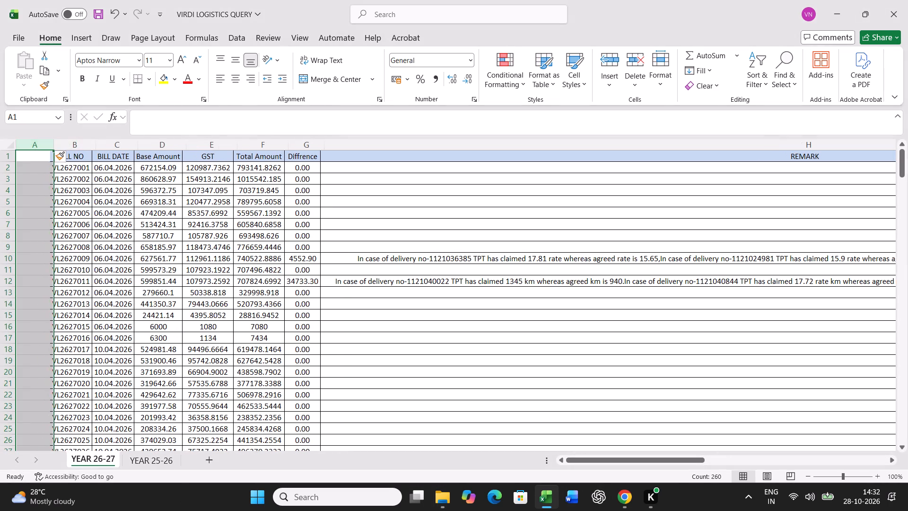
{"action": "left_click_drag", "start_coordinate": [37, 141], "coordinate": [113, 147]}
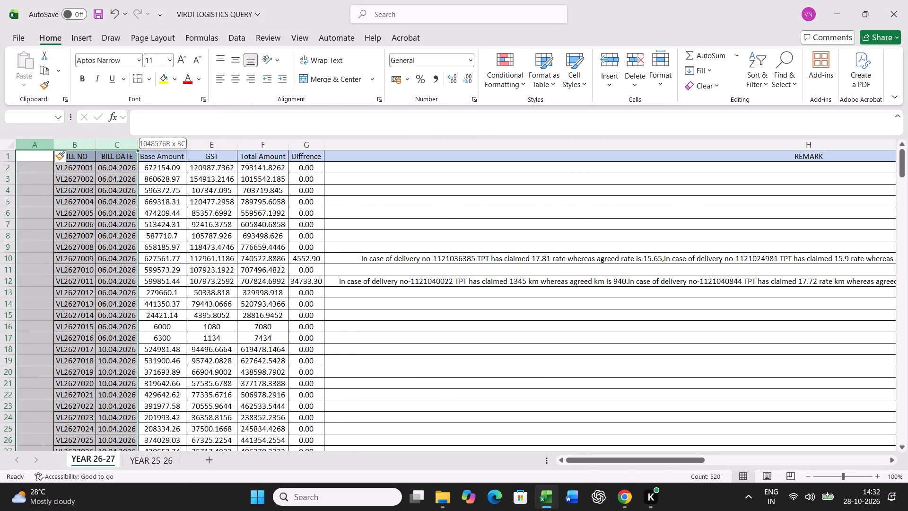
{"action": "left_click_drag", "start_coordinate": [113, 147], "coordinate": [153, 147]}
{"action": "right_click", "coordinate": [122, 187]}
{"action": "left_click", "coordinate": [169, 307]}
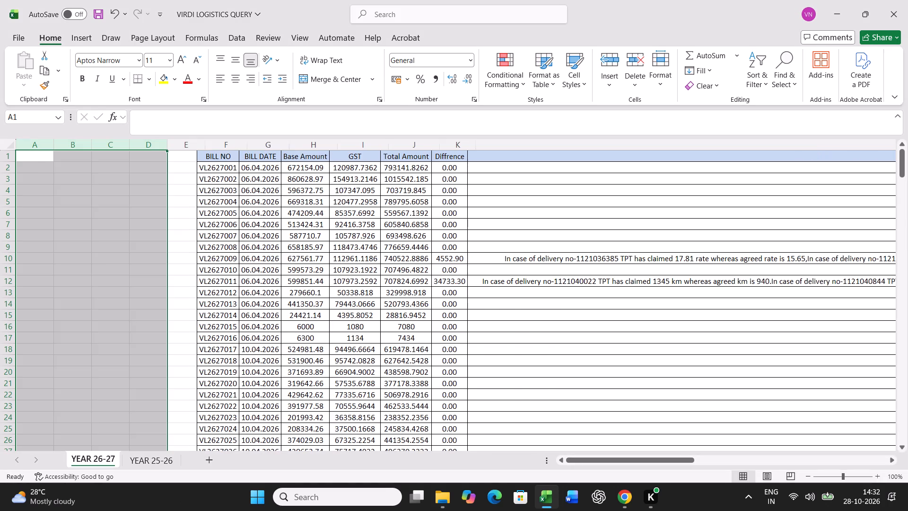
{"action": "left_click_drag", "start_coordinate": [40, 143], "coordinate": [167, 145]}
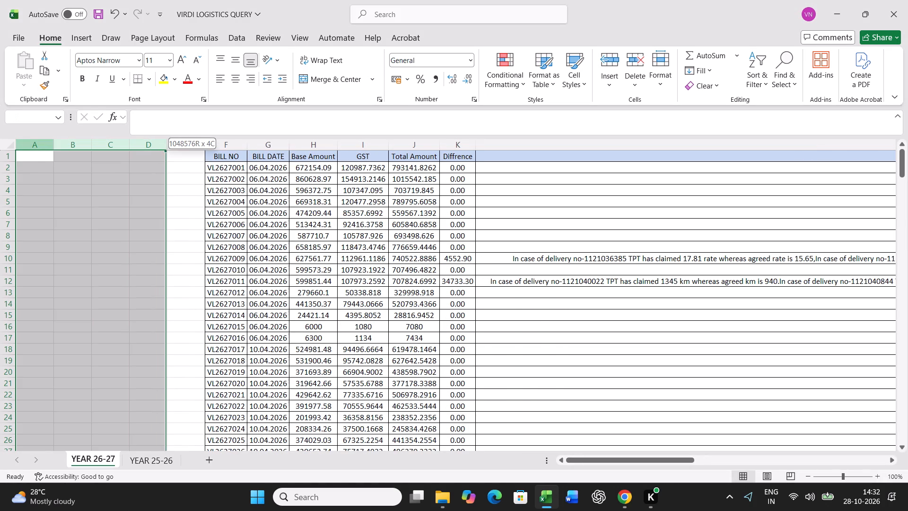
{"action": "left_click_drag", "start_coordinate": [167, 145], "coordinate": [182, 149]}
{"action": "right_click", "coordinate": [156, 174]}
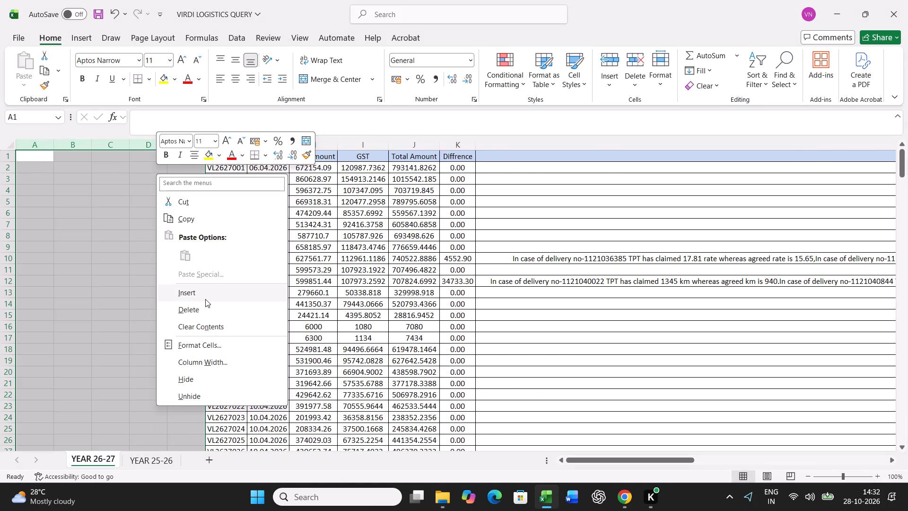
{"action": "left_click", "coordinate": [205, 299]}
{"action": "left_click", "coordinate": [190, 277]}
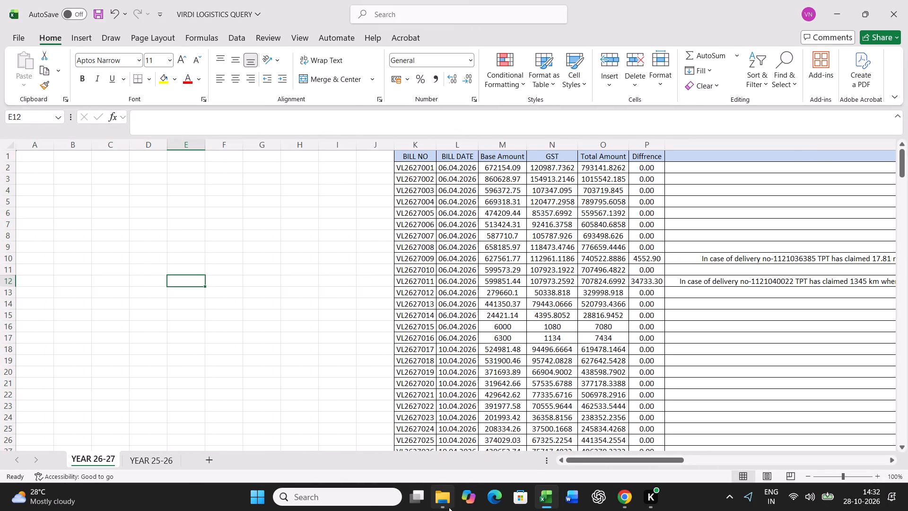
Open the BILL SUBMIT FORMET workbook from the YEAR-26-27 folder on its Sheet2.
{"action": "left_click", "coordinate": [449, 507]}
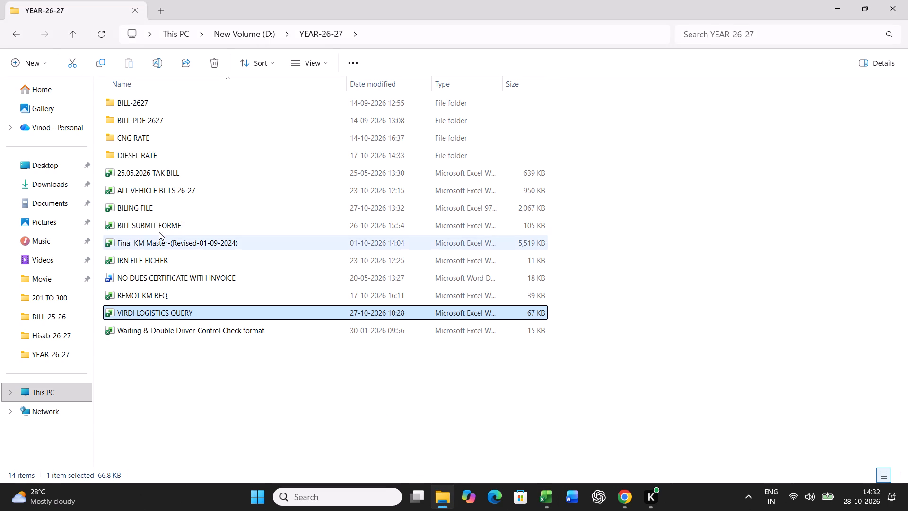
{"action": "left_click", "coordinate": [182, 225]}
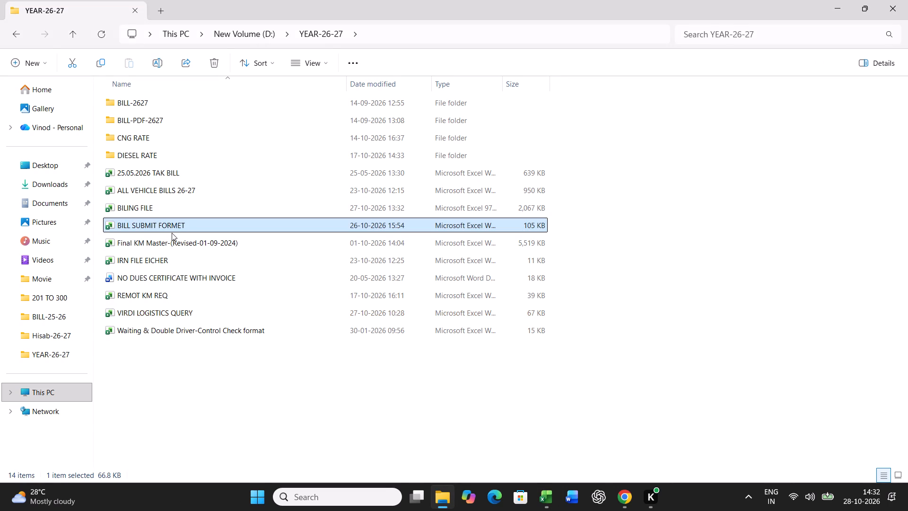
{"action": "double_click", "coordinate": [171, 229]}
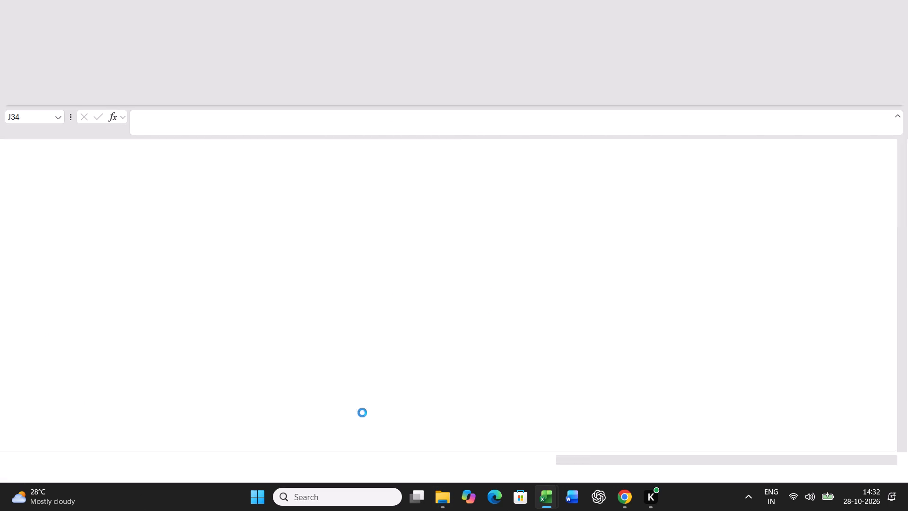
{"action": "left_click", "coordinate": [116, 463]}
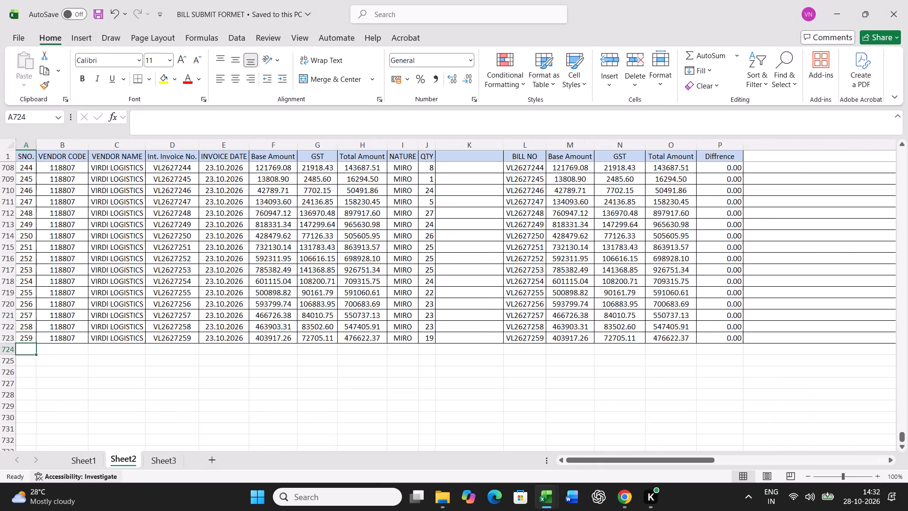
Copy the VL2627 invoice table on Sheet2, A464:P723, from its SNO. header row through invoice VL2627259.
{"action": "scroll", "coordinate": [484, 406], "scroll_direction": "up", "scroll_amount": 20}
{"action": "scroll", "coordinate": [484, 406], "scroll_direction": "up", "scroll_amount": 7}
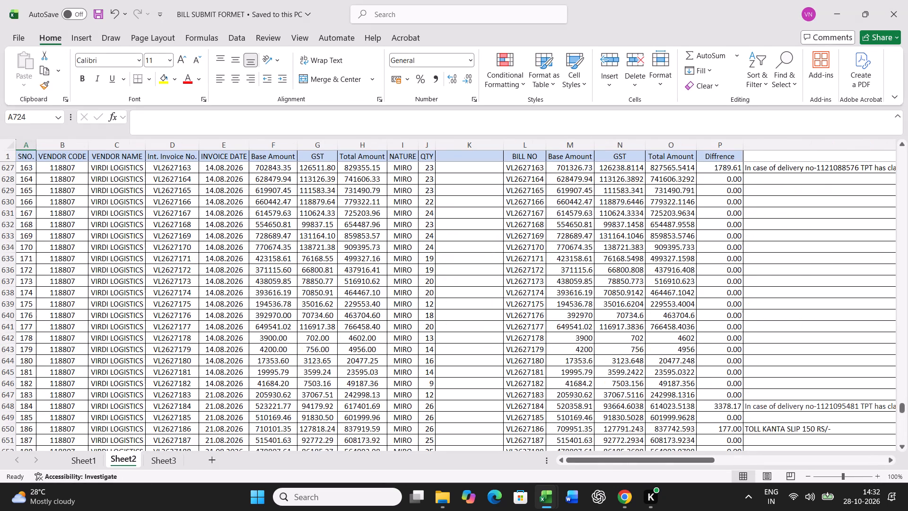
{"action": "scroll", "coordinate": [484, 406], "scroll_direction": "up", "scroll_amount": 4}
{"action": "scroll", "coordinate": [576, 356], "scroll_direction": "up", "scroll_amount": 2}
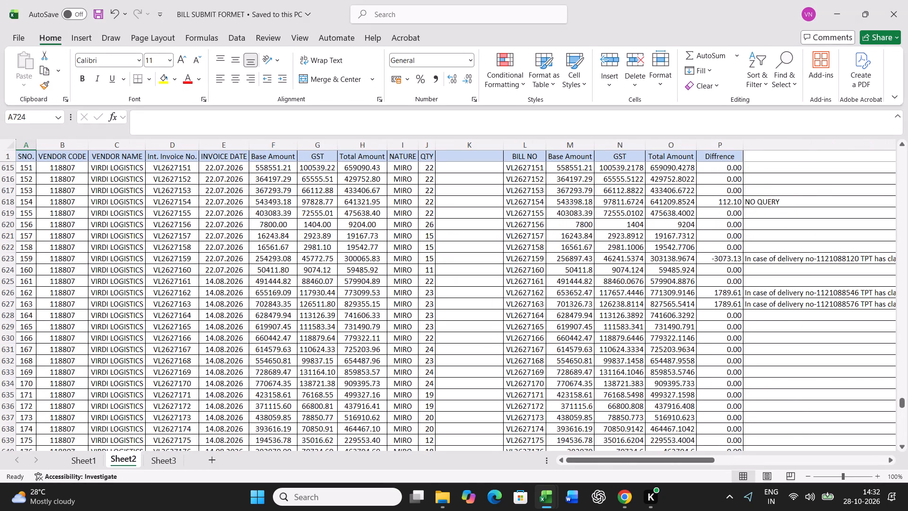
{"action": "scroll", "coordinate": [576, 356], "scroll_direction": "up", "scroll_amount": 11}
{"action": "scroll", "coordinate": [576, 356], "scroll_direction": "up", "scroll_amount": 11}
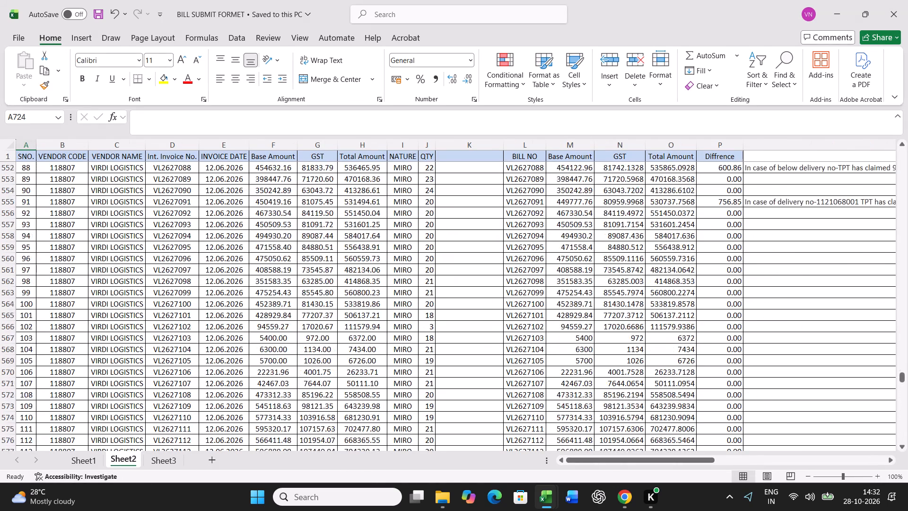
{"action": "scroll", "coordinate": [576, 356], "scroll_direction": "up", "scroll_amount": 4}
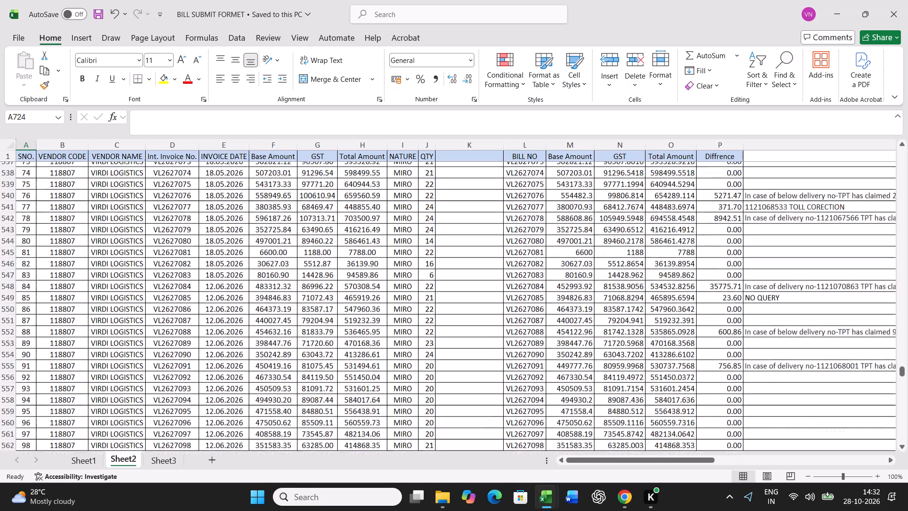
{"action": "scroll", "coordinate": [576, 356], "scroll_direction": "up", "scroll_amount": 20}
{"action": "scroll", "coordinate": [576, 356], "scroll_direction": "up", "scroll_amount": 1}
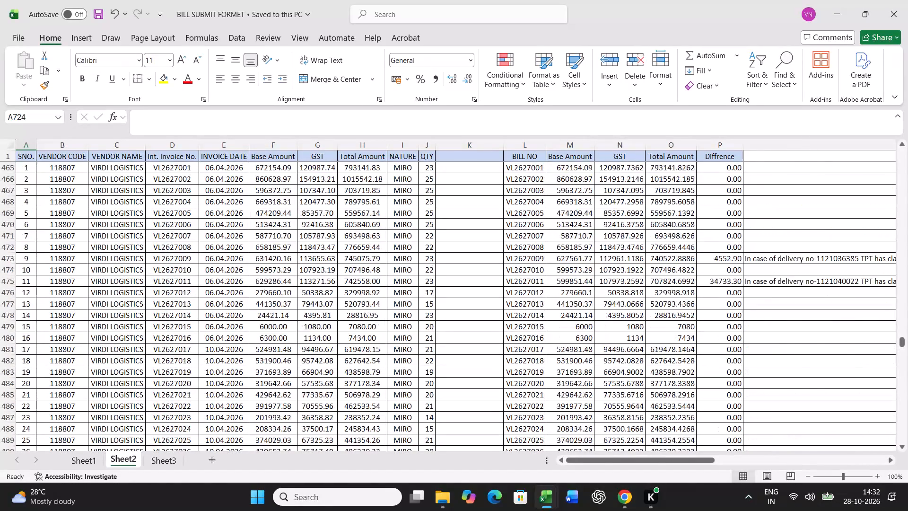
{"action": "scroll", "coordinate": [576, 356], "scroll_direction": "up", "scroll_amount": 6}
{"action": "scroll", "coordinate": [576, 356], "scroll_direction": "down", "scroll_amount": 2}
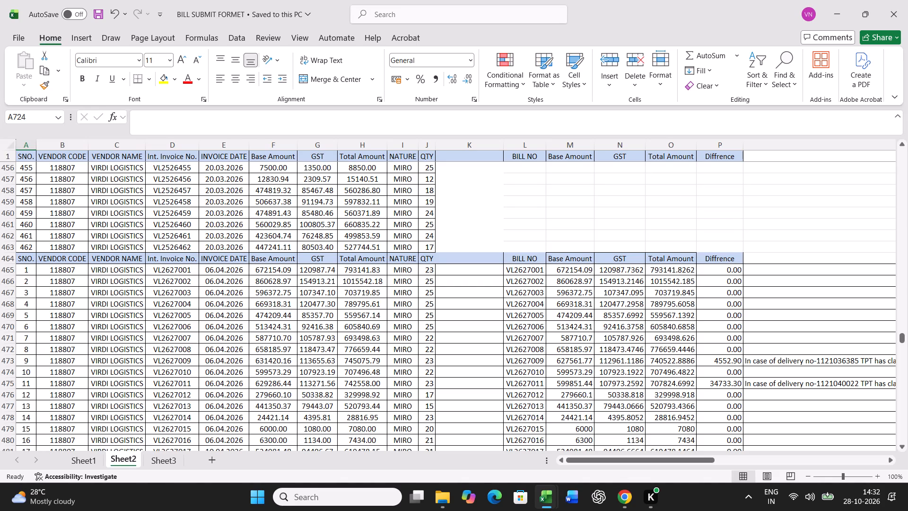
{"action": "left_click_drag", "start_coordinate": [27, 257], "coordinate": [715, 427]}
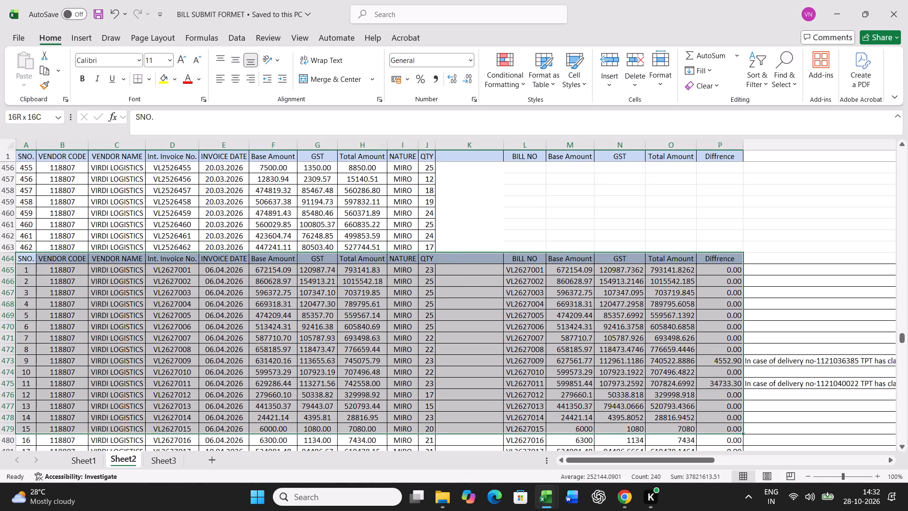
{"action": "left_click_drag", "start_coordinate": [715, 427], "coordinate": [718, 479]}
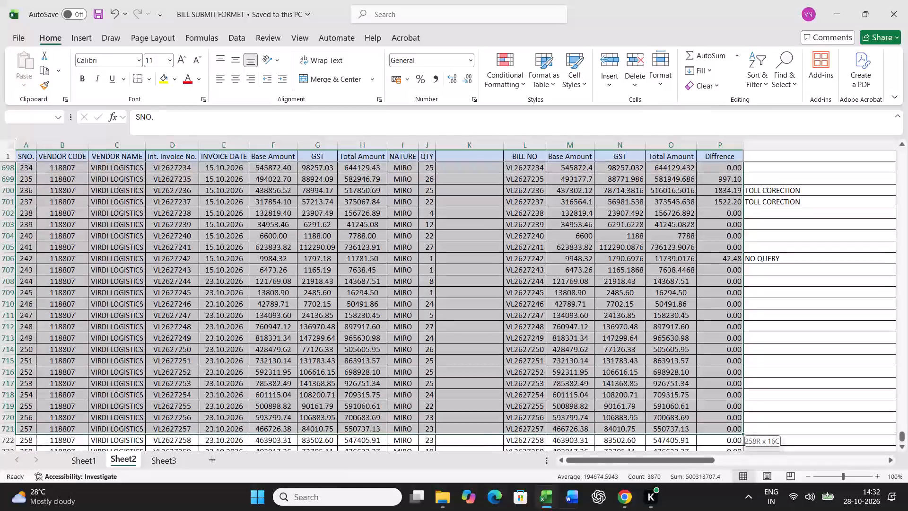
{"action": "left_click_drag", "start_coordinate": [718, 479], "coordinate": [726, 293]}
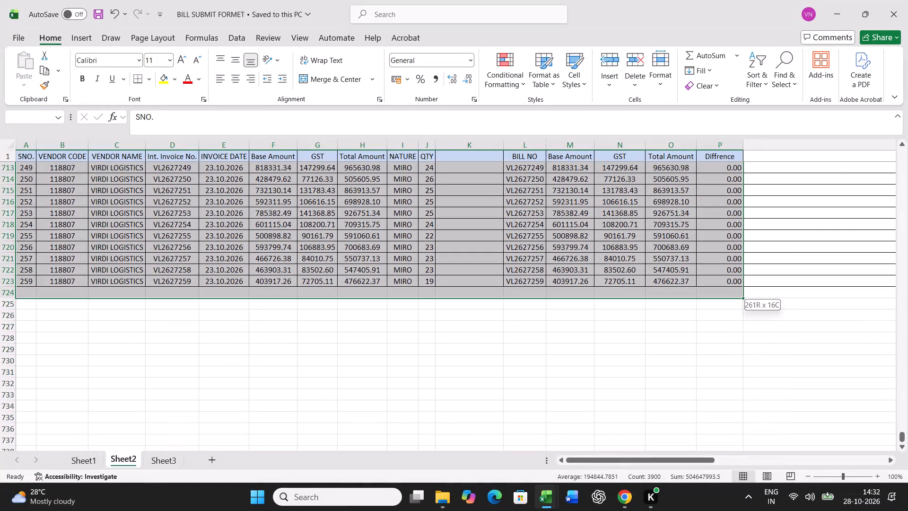
{"action": "left_click_drag", "start_coordinate": [726, 293], "coordinate": [726, 284]}
{"action": "key", "text": "ctrl+c"}
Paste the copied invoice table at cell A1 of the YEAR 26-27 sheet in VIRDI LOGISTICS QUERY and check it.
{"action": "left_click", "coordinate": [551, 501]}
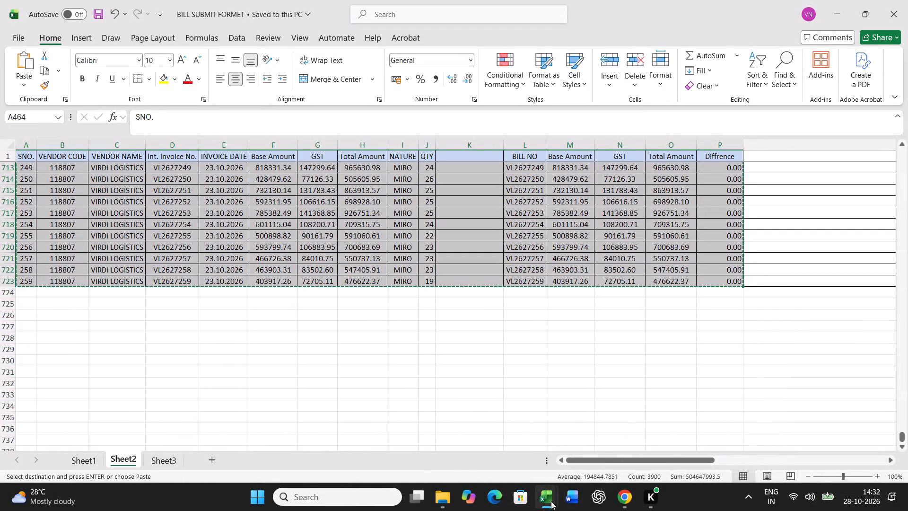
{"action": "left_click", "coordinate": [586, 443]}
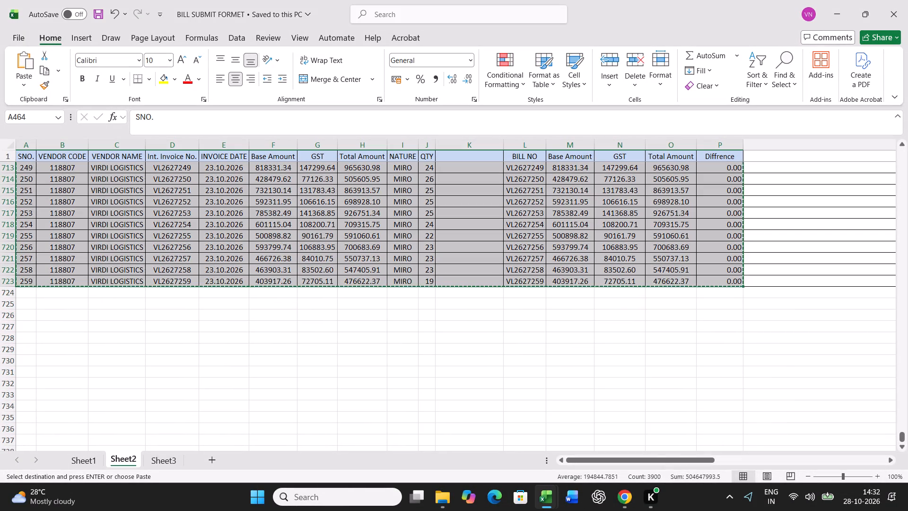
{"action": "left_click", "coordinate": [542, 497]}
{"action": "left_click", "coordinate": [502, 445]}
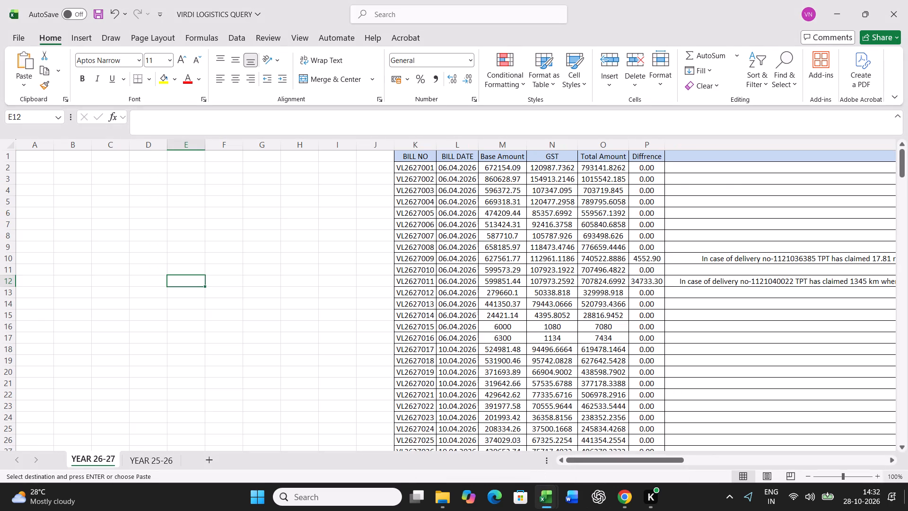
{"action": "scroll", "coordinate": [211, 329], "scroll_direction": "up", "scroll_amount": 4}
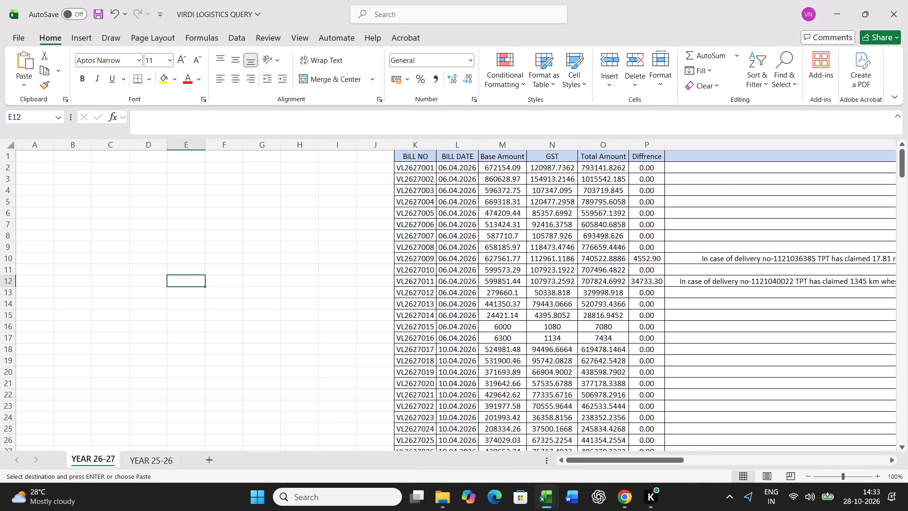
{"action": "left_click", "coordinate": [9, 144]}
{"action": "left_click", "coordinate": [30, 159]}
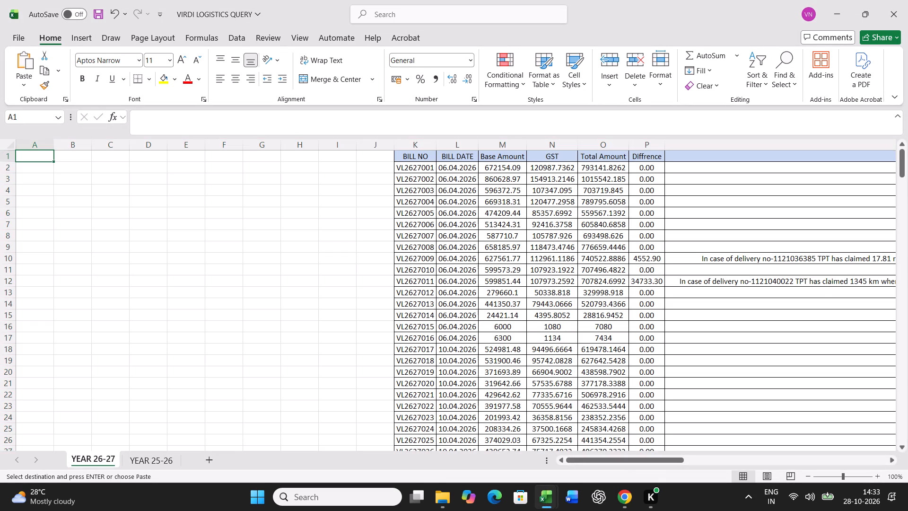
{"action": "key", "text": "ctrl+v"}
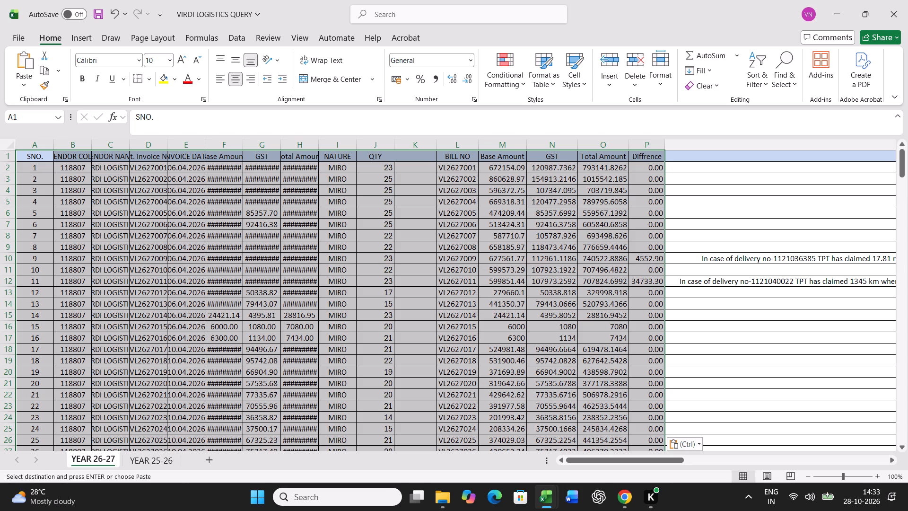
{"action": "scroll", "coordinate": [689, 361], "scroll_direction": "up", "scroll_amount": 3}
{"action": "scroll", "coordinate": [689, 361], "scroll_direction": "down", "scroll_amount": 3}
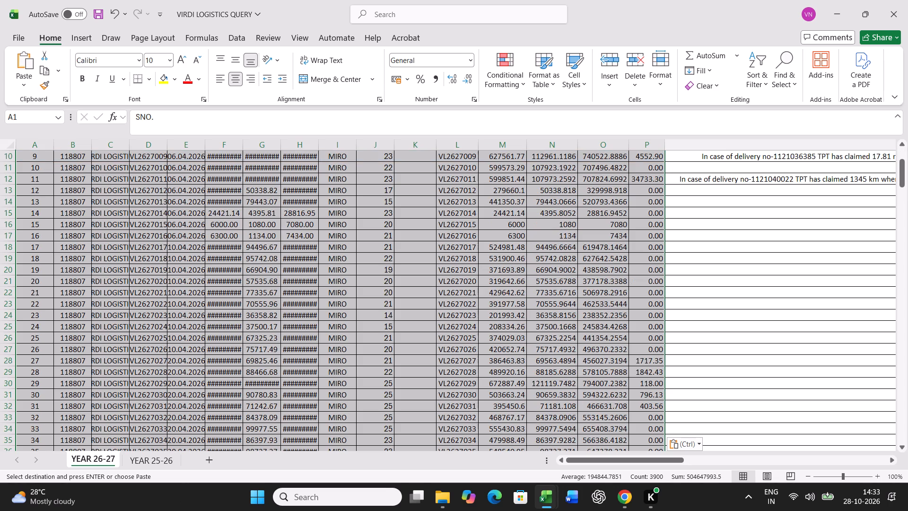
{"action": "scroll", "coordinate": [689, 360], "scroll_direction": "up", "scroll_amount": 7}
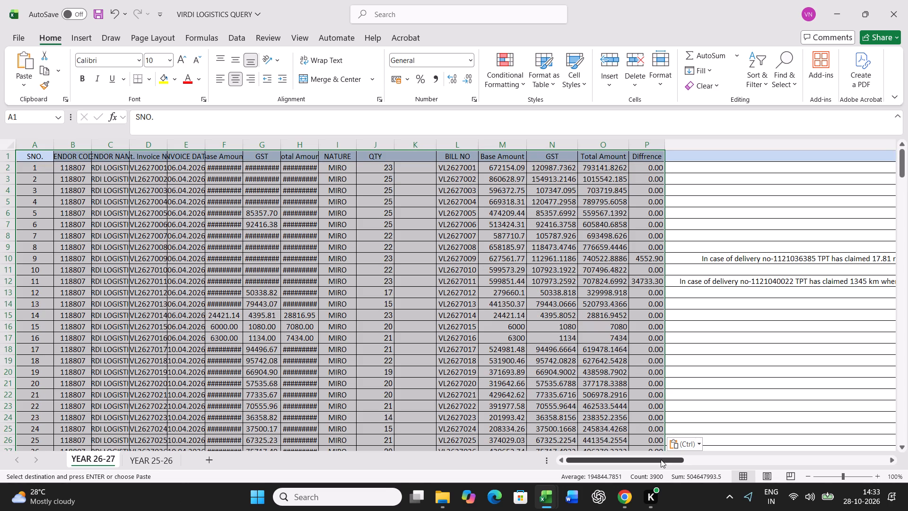
Return to BILL SUBMIT FORMET, extend the selected invoice table by the remarks column Q, and copy it.
{"action": "left_click", "coordinate": [546, 485]}
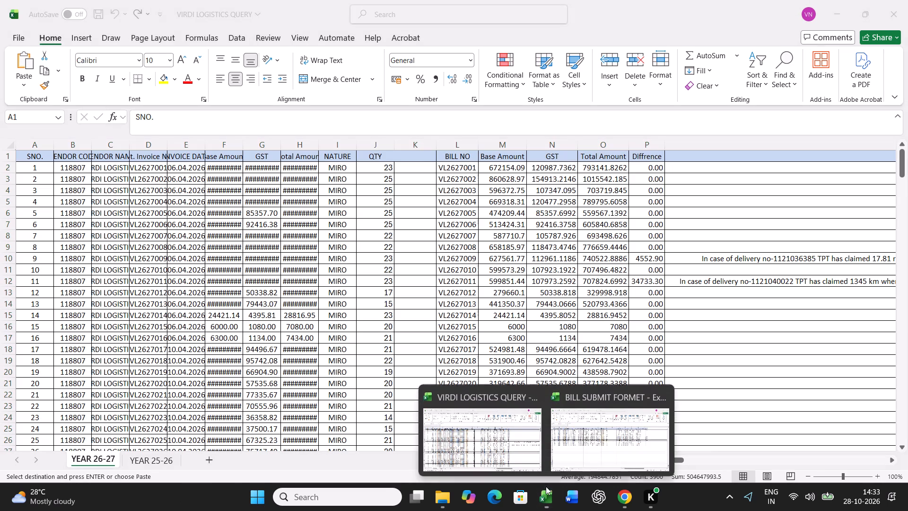
{"action": "left_click", "coordinate": [508, 447]}
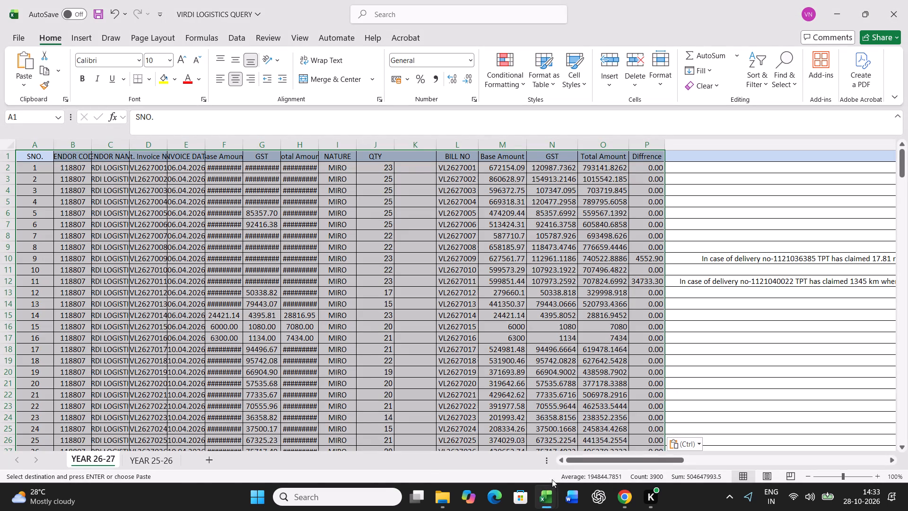
{"action": "left_click", "coordinate": [554, 488]}
{"action": "left_click", "coordinate": [608, 430]}
{"action": "scroll", "coordinate": [608, 419], "scroll_direction": "up", "scroll_amount": 4}
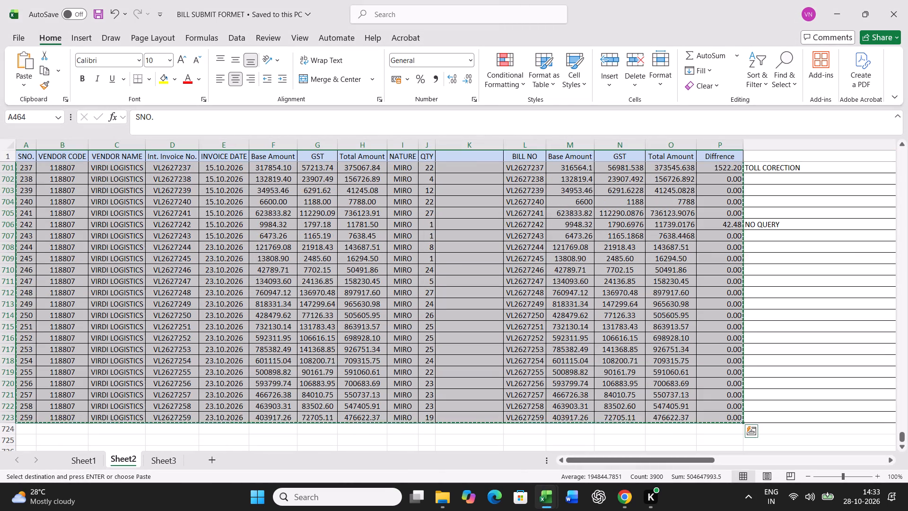
{"action": "key", "text": "shift+Right"}
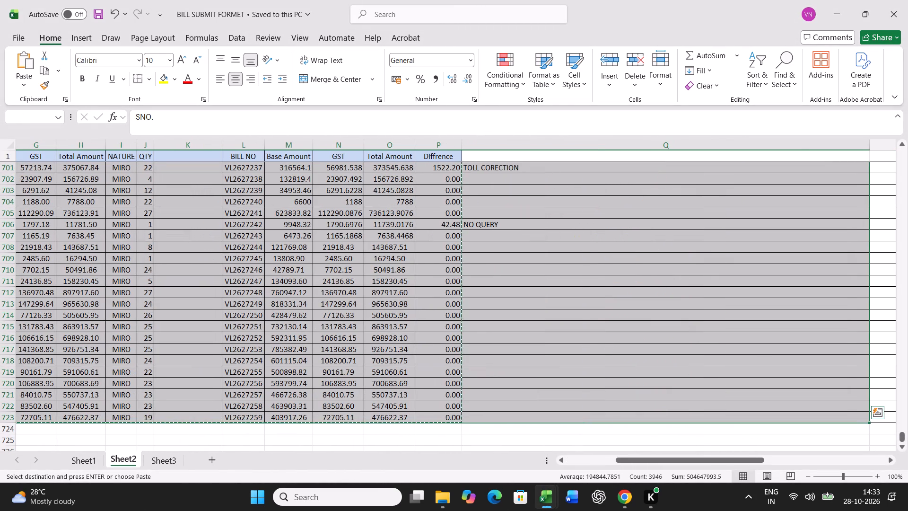
{"action": "key", "text": "ctrl+c"}
Paste the table with its remarks column at cell A1 of the YEAR 26-27 sheet in VIRDI LOGISTICS QUERY.
{"action": "left_click", "coordinate": [548, 489]}
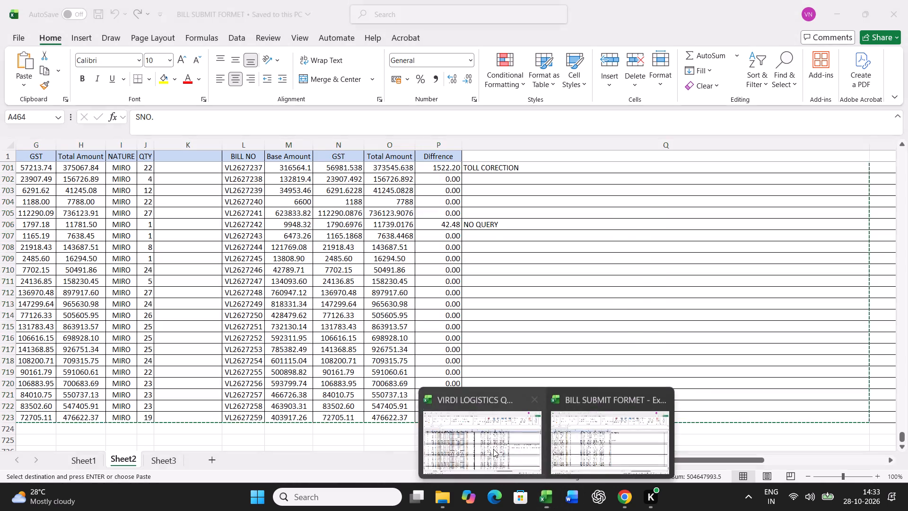
{"action": "left_click", "coordinate": [492, 449]}
{"action": "left_click", "coordinate": [31, 159]}
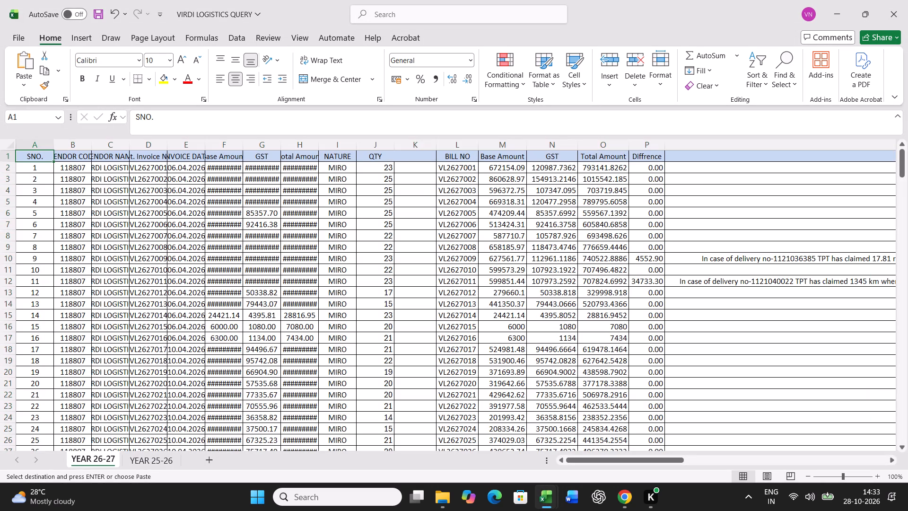
{"action": "key", "text": "ctrl+v"}
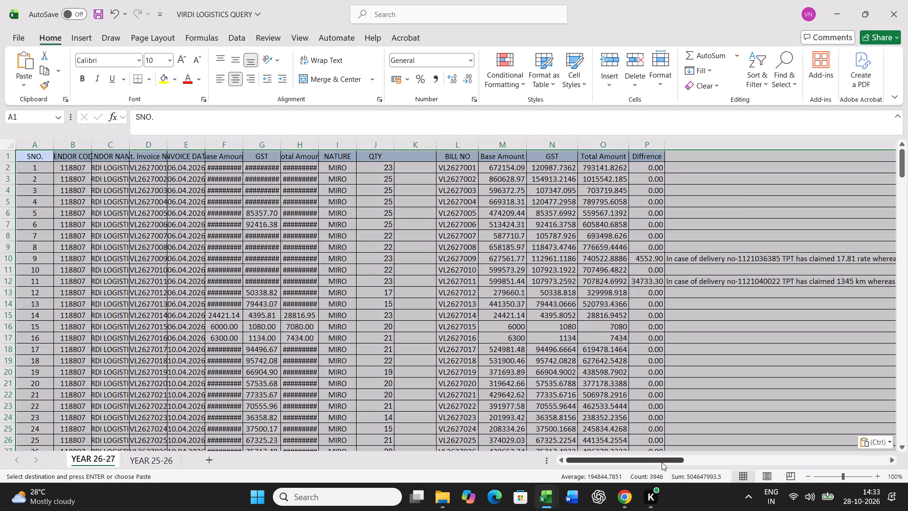
{"action": "left_click_drag", "start_coordinate": [658, 462], "coordinate": [907, 446]}
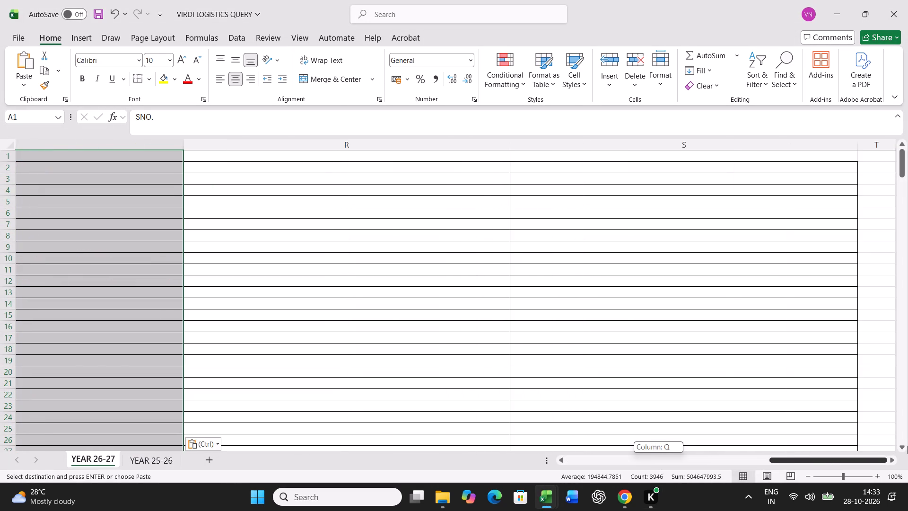
Delete columns R and S beyond the pasted invoice table on the YEAR 26-27 sheet.
{"action": "left_click_drag", "start_coordinate": [907, 446], "coordinate": [854, 468]}
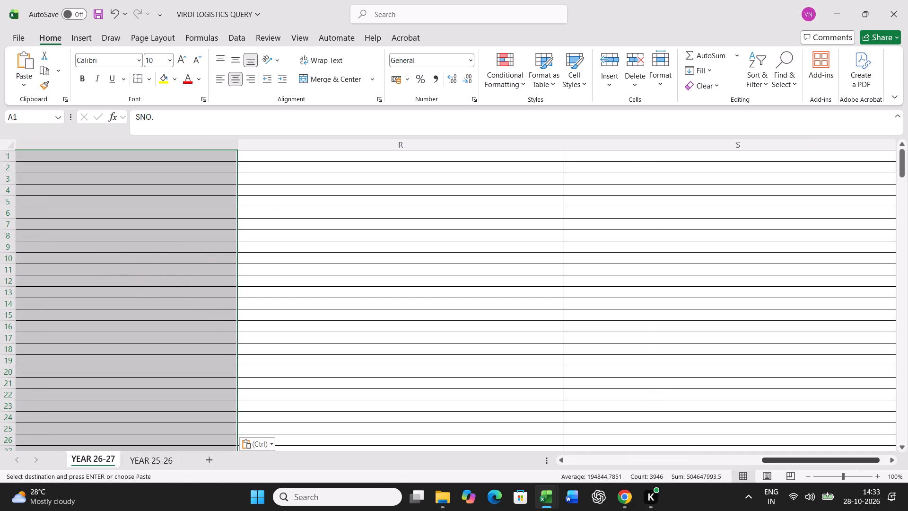
{"action": "left_click_drag", "start_coordinate": [488, 146], "coordinate": [658, 145]}
{"action": "right_click", "coordinate": [602, 234]}
{"action": "left_click", "coordinate": [647, 364]}
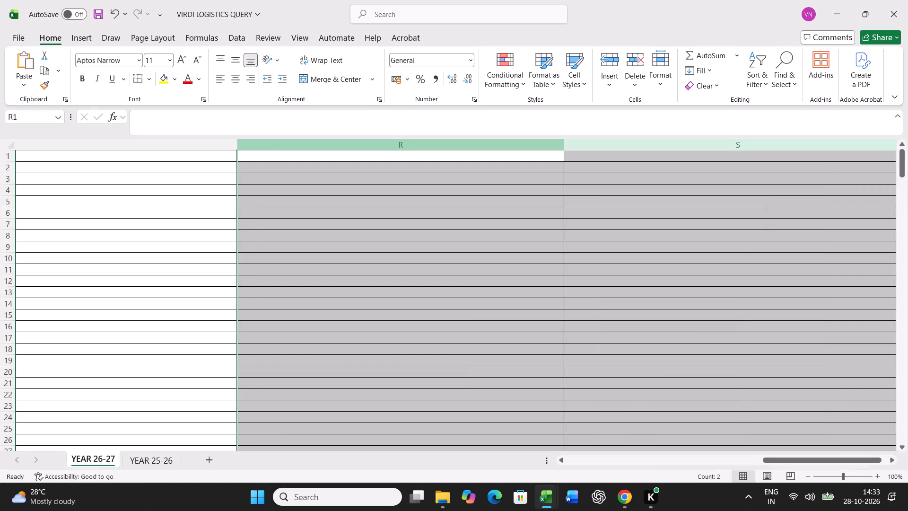
AutoFit the widths of all columns on the YEAR 26-27 sheet so every amount and header shows in full.
{"action": "left_click", "coordinate": [635, 461]}
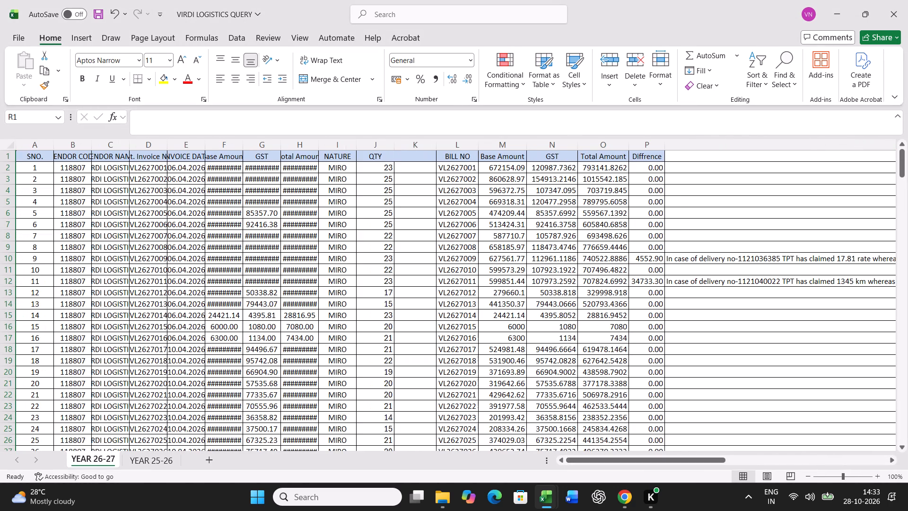
{"action": "left_click", "coordinate": [10, 145]}
{"action": "double_click", "coordinate": [54, 139]}
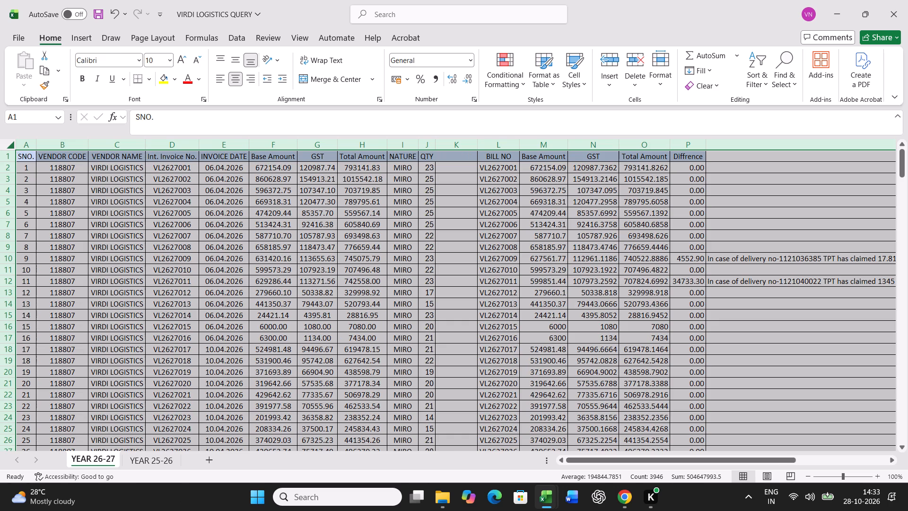
{"action": "left_click", "coordinate": [489, 295]}
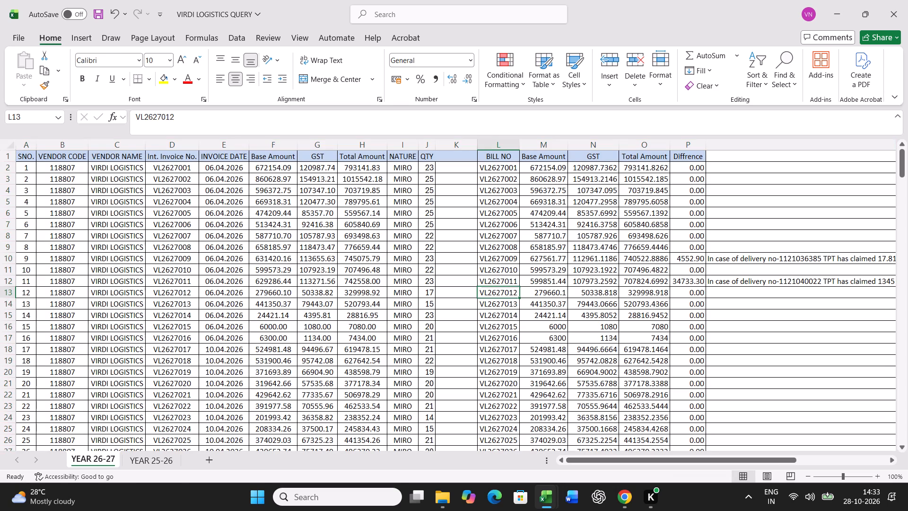
Review the pasted invoice rows through VL2627259, checking the Diffrence amounts and remarks, and return to the header row.
{"action": "scroll", "coordinate": [490, 293], "scroll_direction": "down", "scroll_amount": 5}
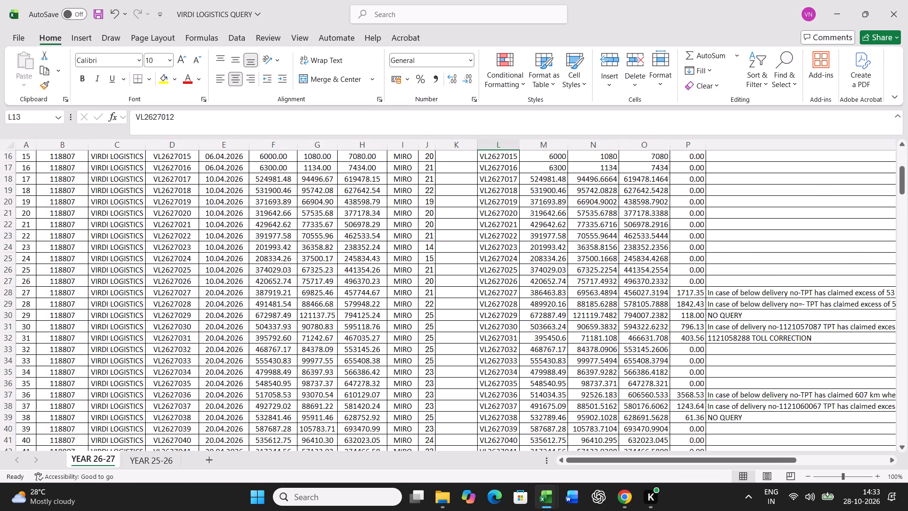
{"action": "scroll", "coordinate": [490, 293], "scroll_direction": "down", "scroll_amount": 20}
{"action": "scroll", "coordinate": [490, 293], "scroll_direction": "down", "scroll_amount": 19}
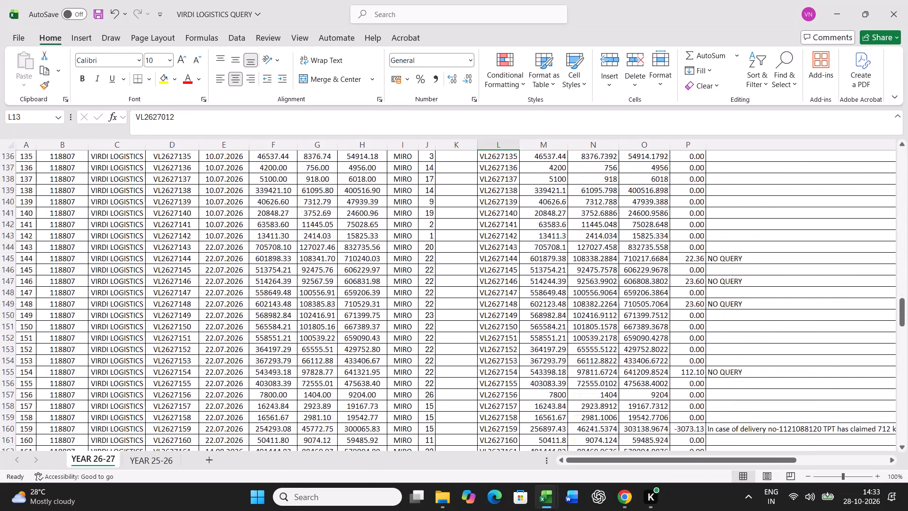
{"action": "scroll", "coordinate": [490, 293], "scroll_direction": "down", "scroll_amount": 20}
{"action": "scroll", "coordinate": [490, 293], "scroll_direction": "down", "scroll_amount": 15}
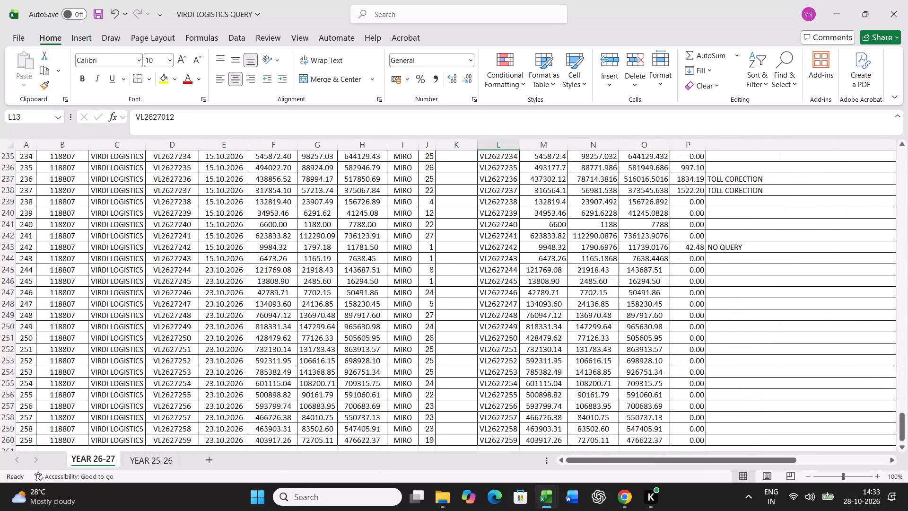
{"action": "scroll", "coordinate": [490, 293], "scroll_direction": "down", "scroll_amount": 8}
{"action": "scroll", "coordinate": [490, 293], "scroll_direction": "up", "scroll_amount": 12}
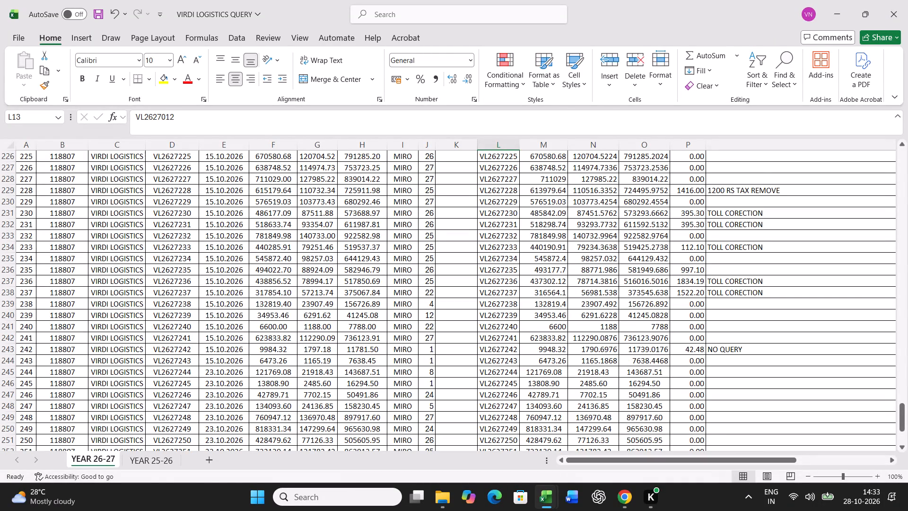
{"action": "scroll", "coordinate": [741, 427], "scroll_direction": "up", "scroll_amount": 1}
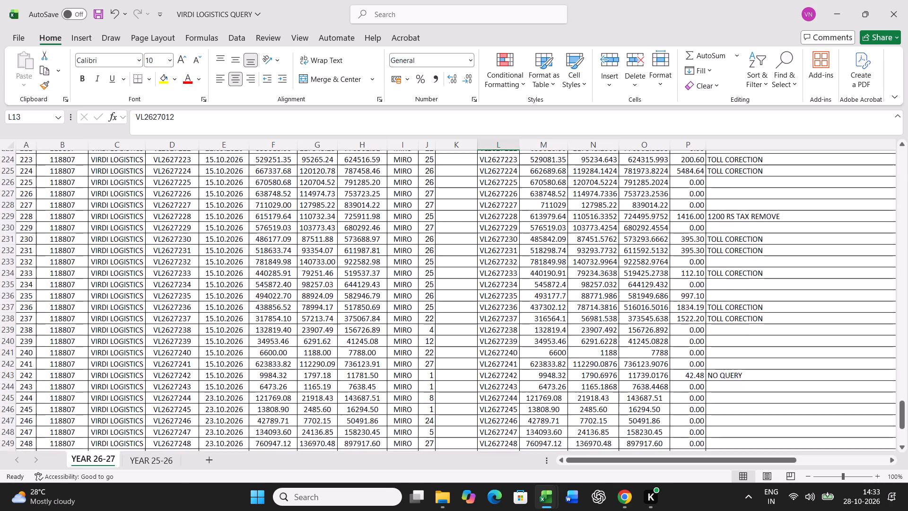
{"action": "scroll", "coordinate": [741, 427], "scroll_direction": "up", "scroll_amount": 1}
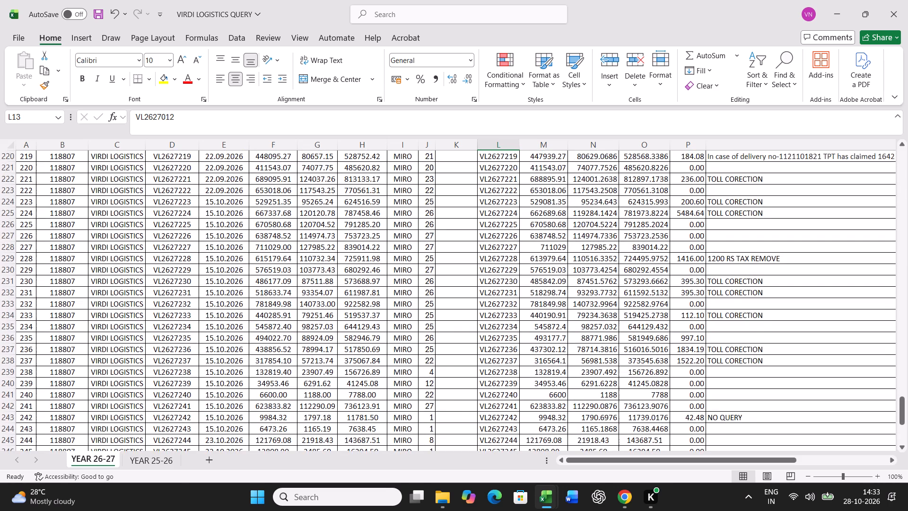
{"action": "scroll", "coordinate": [741, 427], "scroll_direction": "up", "scroll_amount": 2}
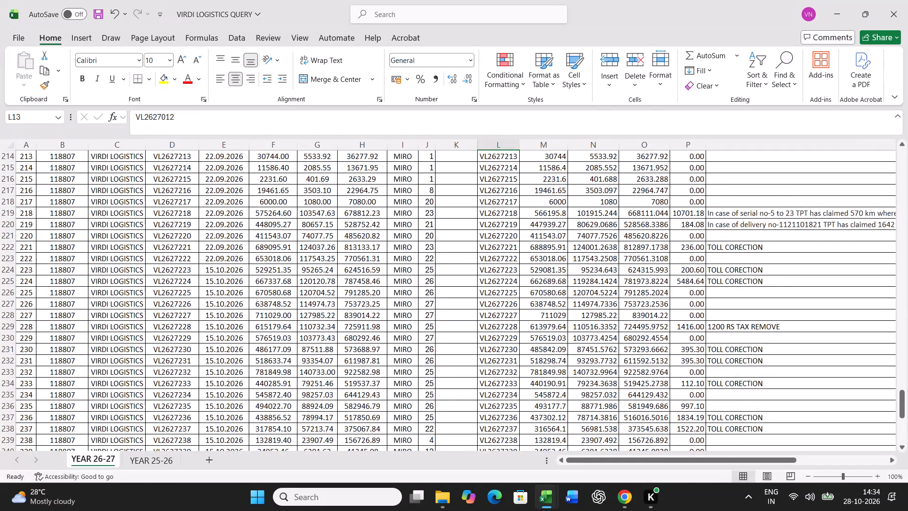
{"action": "scroll", "coordinate": [639, 402], "scroll_direction": "down", "scroll_amount": 11}
{"action": "scroll", "coordinate": [639, 403], "scroll_direction": "up", "scroll_amount": 20}
{"action": "scroll", "coordinate": [639, 403], "scroll_direction": "up", "scroll_amount": 2}
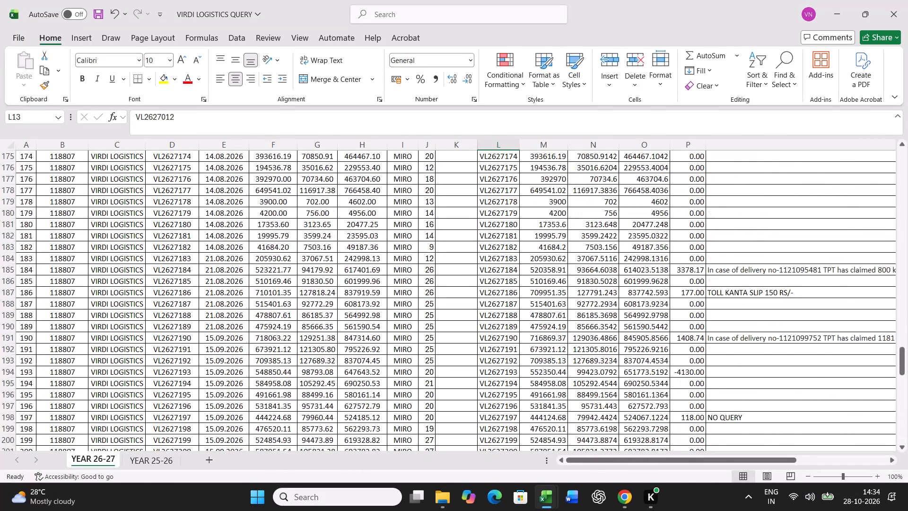
{"action": "scroll", "coordinate": [639, 403], "scroll_direction": "up", "scroll_amount": 20}
{"action": "scroll", "coordinate": [639, 403], "scroll_direction": "up", "scroll_amount": 20}
{"action": "scroll", "coordinate": [639, 403], "scroll_direction": "up", "scroll_amount": 2}
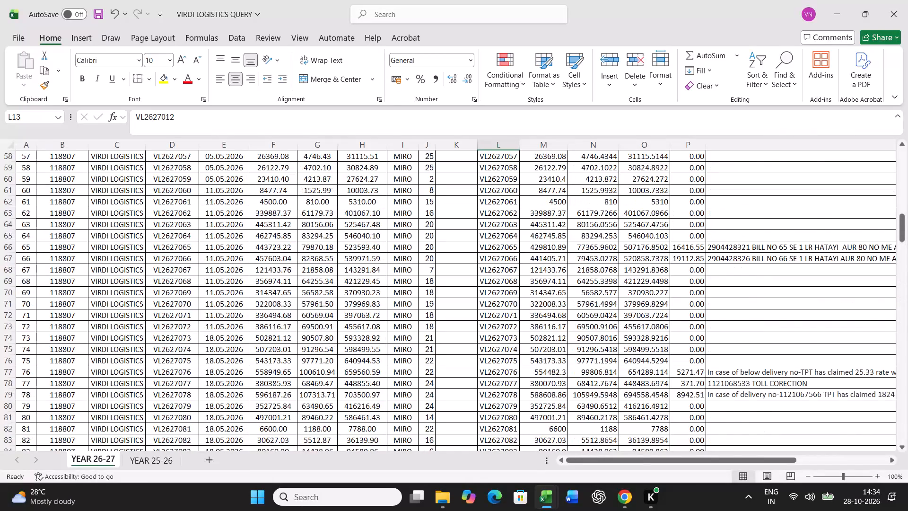
{"action": "scroll", "coordinate": [639, 403], "scroll_direction": "up", "scroll_amount": 20}
{"action": "scroll", "coordinate": [639, 403], "scroll_direction": "up", "scroll_amount": 6}
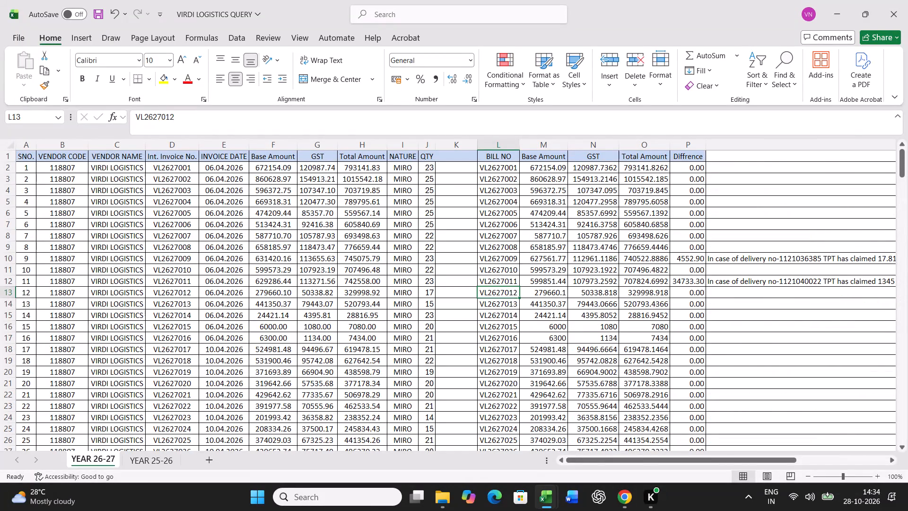
Select cell A1 and save the VIRDI LOGISTICS QUERY workbook.
{"action": "left_click", "coordinate": [30, 159]}
{"action": "key", "text": "ctrl+s"}
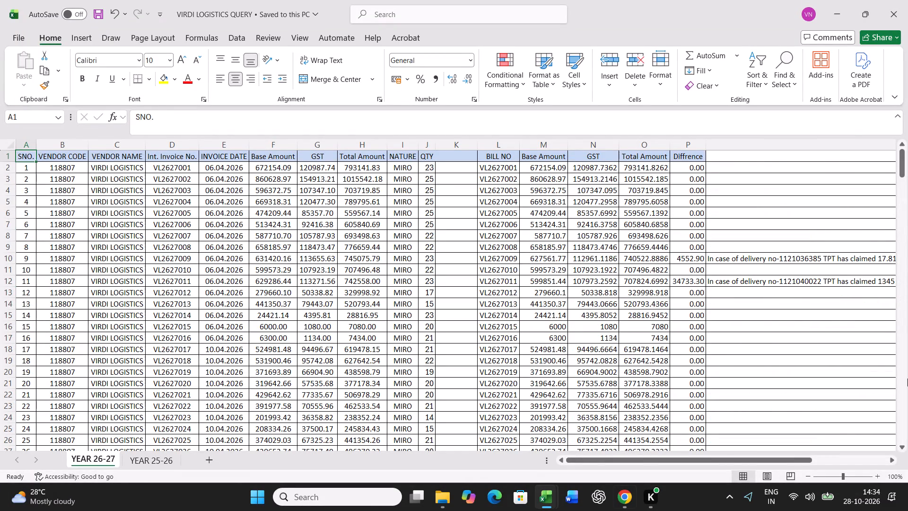
Close the saved VIRDI LOGISTICS QUERY workbook and return to the invoice rows on Sheet2 of BILL SUBMIT FORMET.
{"action": "left_click", "coordinate": [902, 13]}
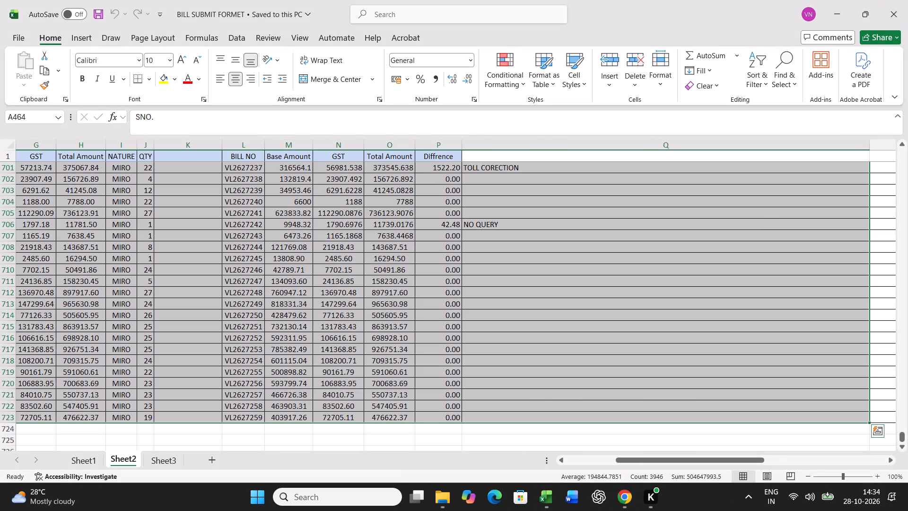
{"action": "scroll", "coordinate": [304, 375], "scroll_direction": "up", "scroll_amount": 2}
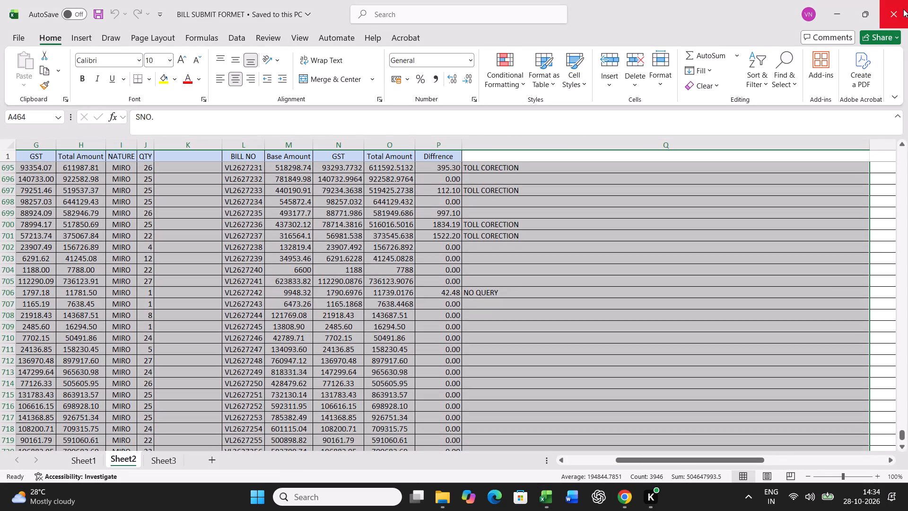
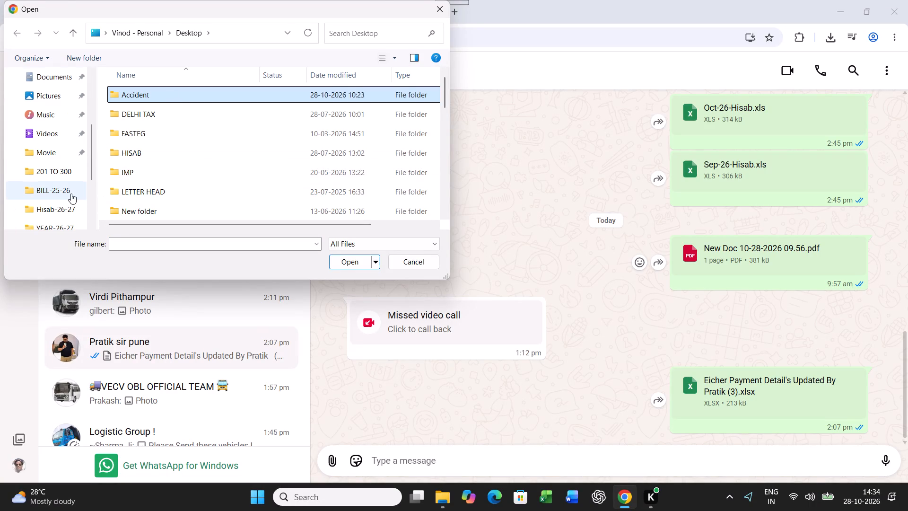
Browse to the YEAR-26-27 folder for the chat attachment and select the Final KM Master-(Revised-01-09-2024) workbook.
{"action": "scroll", "coordinate": [74, 208], "scroll_direction": "down", "scroll_amount": 1}
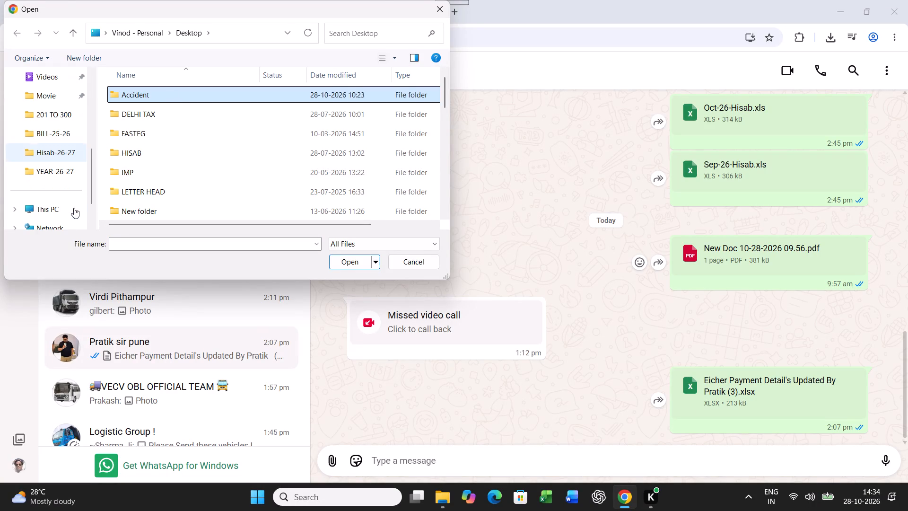
{"action": "left_click", "coordinate": [63, 160]}
{"action": "left_click", "coordinate": [65, 170]}
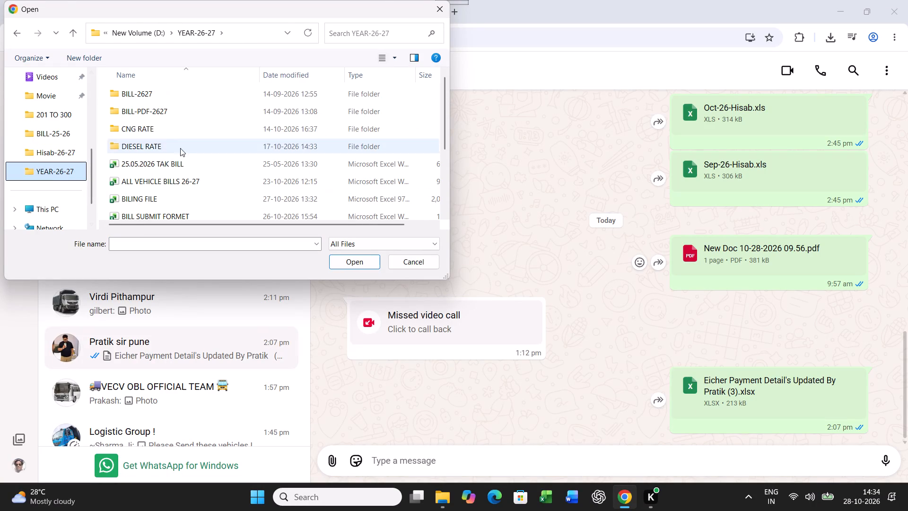
{"action": "scroll", "coordinate": [185, 155], "scroll_direction": "down", "scroll_amount": 2}
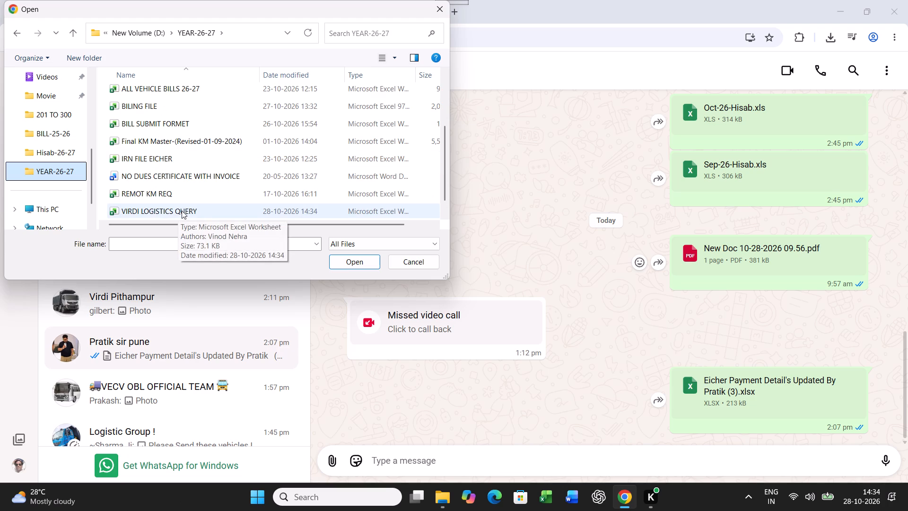
{"action": "left_click", "coordinate": [179, 128]}
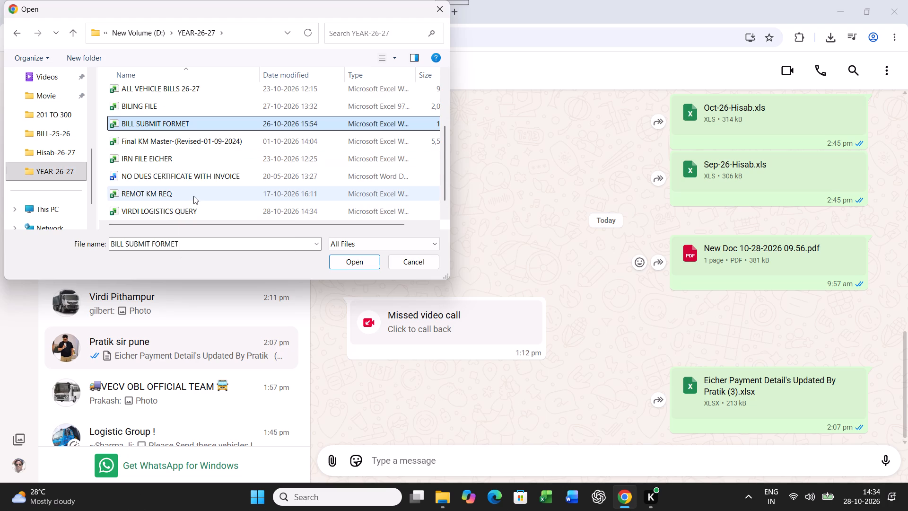
{"action": "left_click", "coordinate": [180, 174]}
{"action": "left_click", "coordinate": [184, 139]}
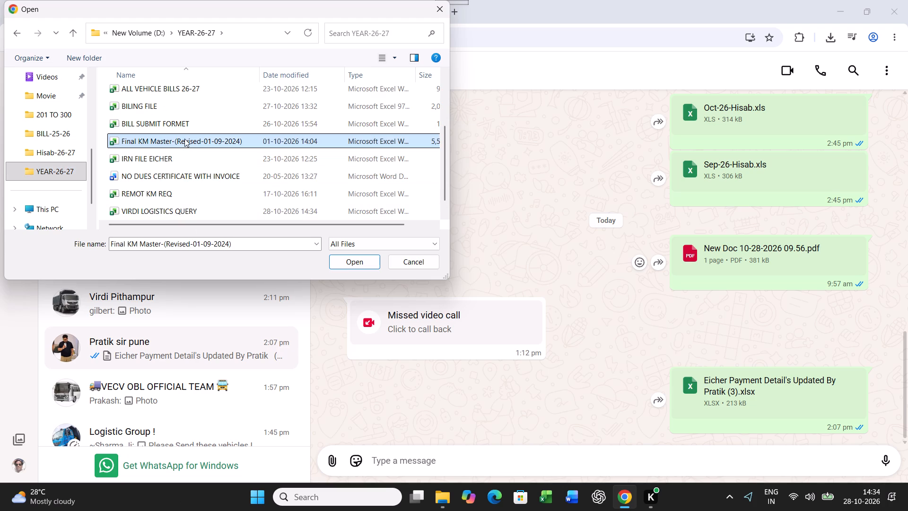
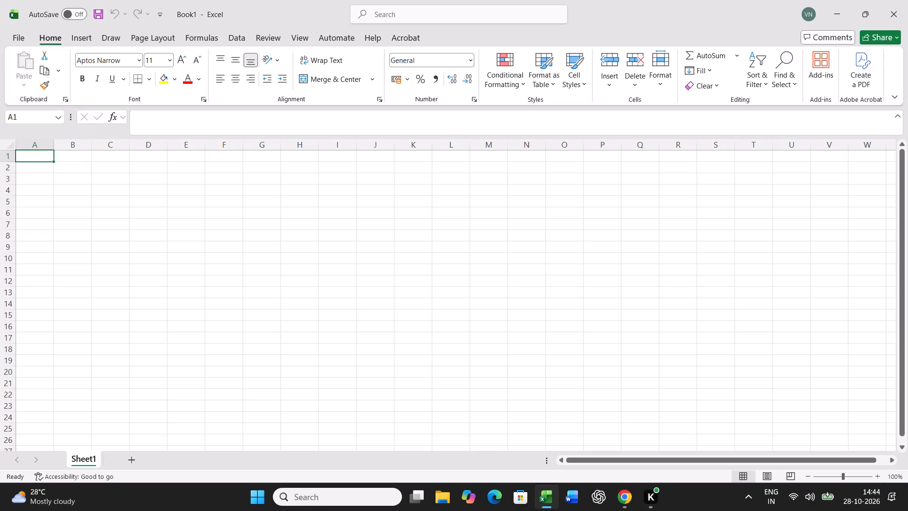
Enter placeholder values 1 and 2 in cells G6 and G7 of Book1 and AutoSum G6:G16 into cell G16.
{"action": "left_click", "coordinate": [261, 208]}
{"action": "key", "text": "1"}
{"action": "key", "text": "Return"}
{"action": "key", "text": "2"}
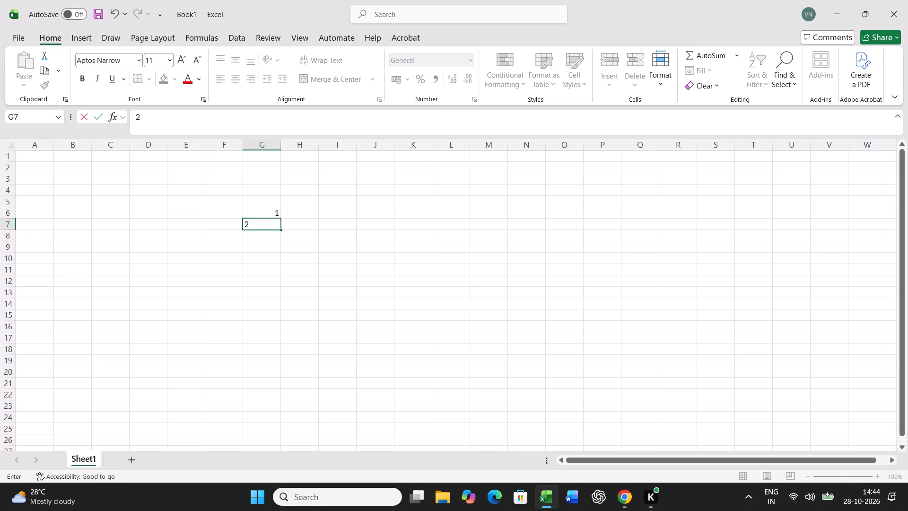
{"action": "key", "text": "Return"}
{"action": "left_click_drag", "start_coordinate": [269, 214], "coordinate": [270, 331]}
{"action": "left_click", "coordinate": [709, 56]}
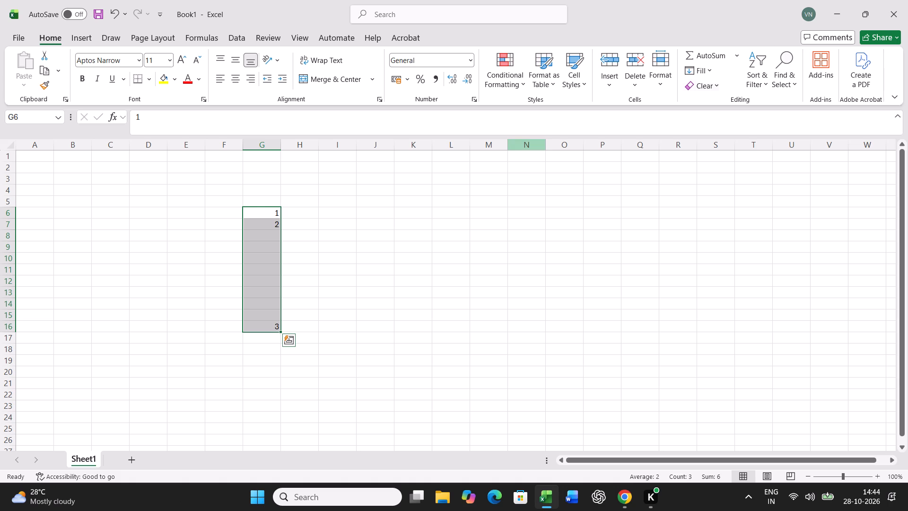
Replace the placeholder values with 1150 in cell G6 and 790 in cell G7.
{"action": "left_click", "coordinate": [269, 215]}
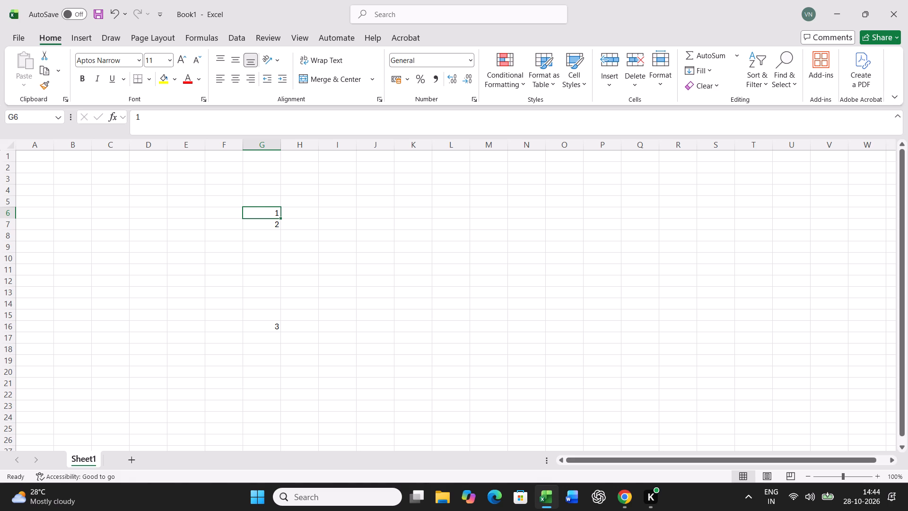
{"action": "type", "text": "1150"}
{"action": "key", "text": "Return"}
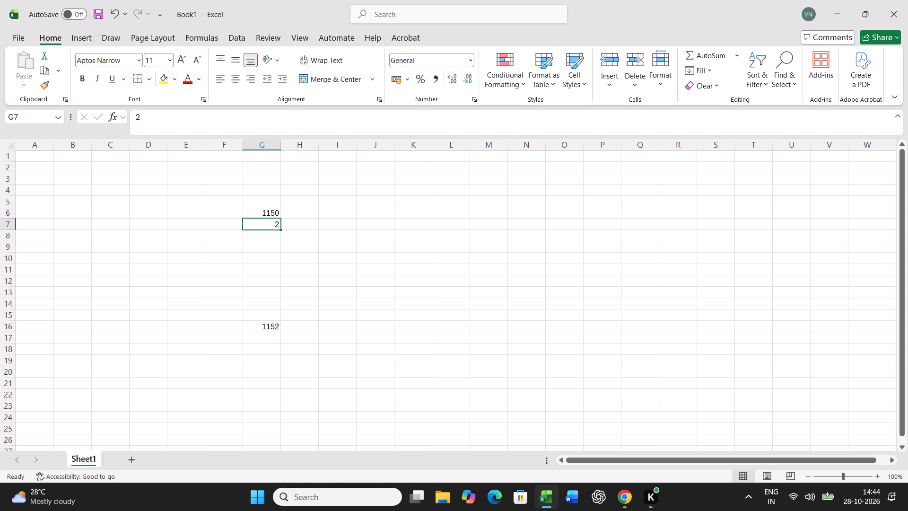
{"action": "type", "text": "790"}
{"action": "key", "text": "Return"}
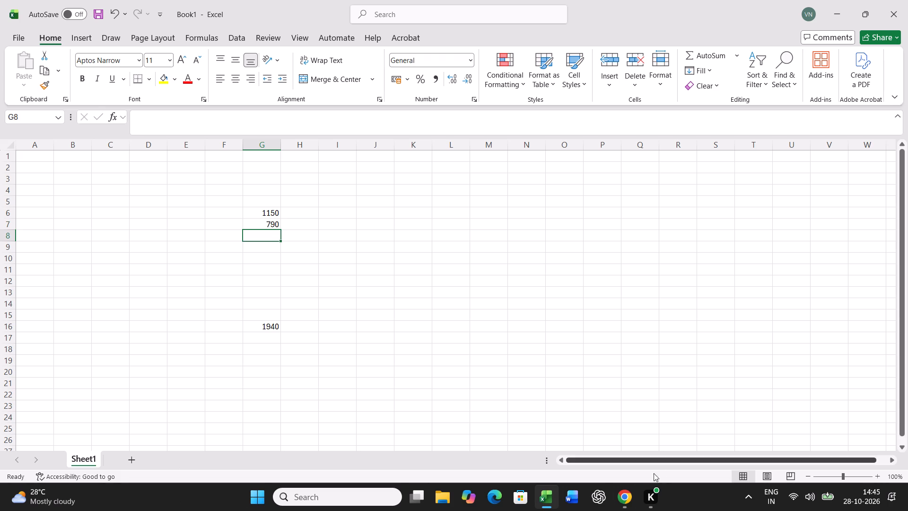
Switch to Chrome, resume the Chupke Chupke Raat Din video on YouTube, and minimise the browser.
{"action": "left_click", "coordinate": [627, 500]}
{"action": "left_click", "coordinate": [349, 251]}
{"action": "left_click", "coordinate": [836, 5]}
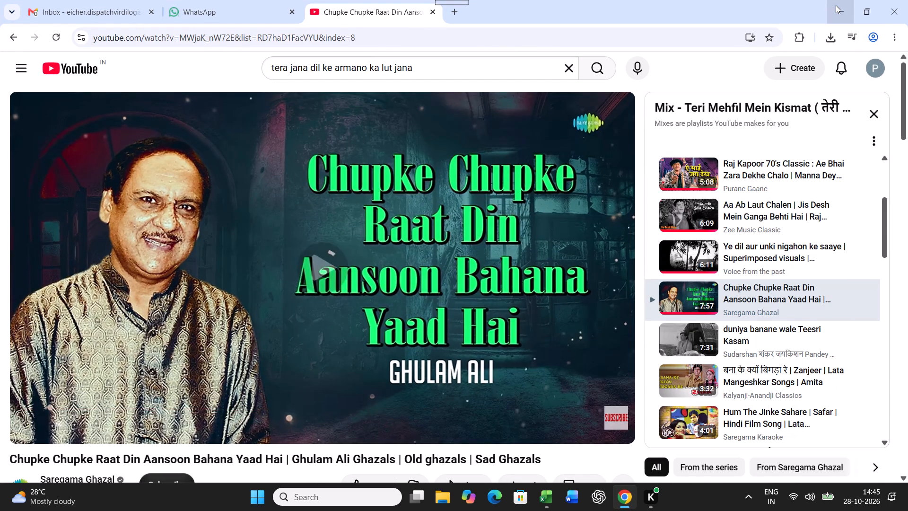
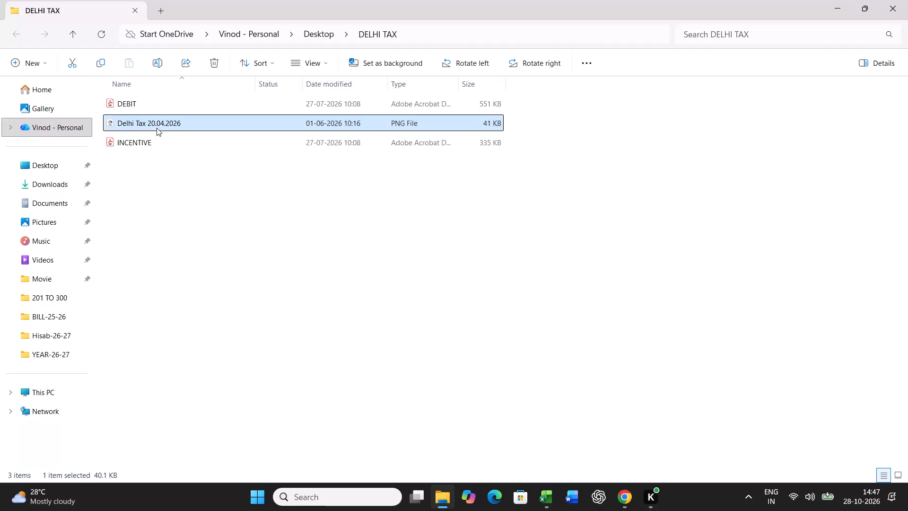
Open the Delhi Tax 20.04.2026 image from the DELHI TAX folder to consult the vehicle tax rates.
{"action": "double_click", "coordinate": [157, 126]}
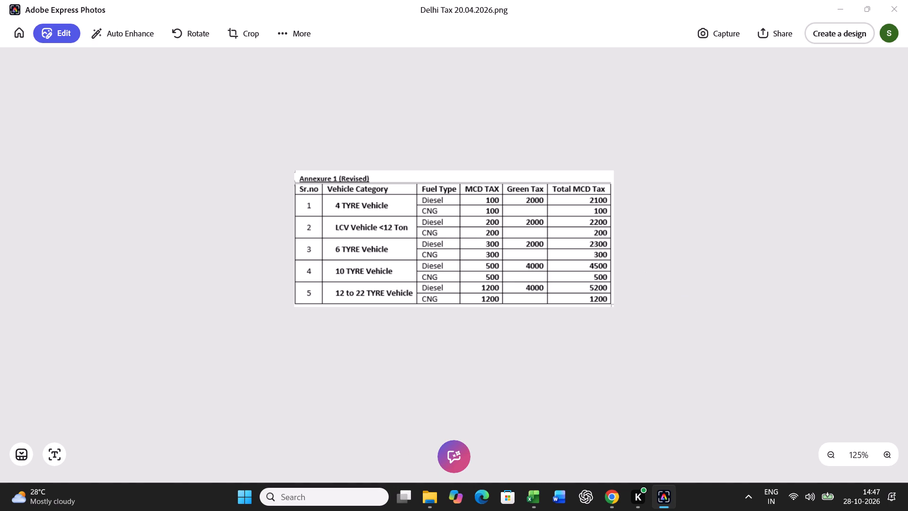
Switch to Book1 in Excel and replace the amounts with 1063 in cell G6 and 2230 in cell G7.
{"action": "left_click", "coordinate": [537, 491]}
{"action": "left_click", "coordinate": [271, 217]}
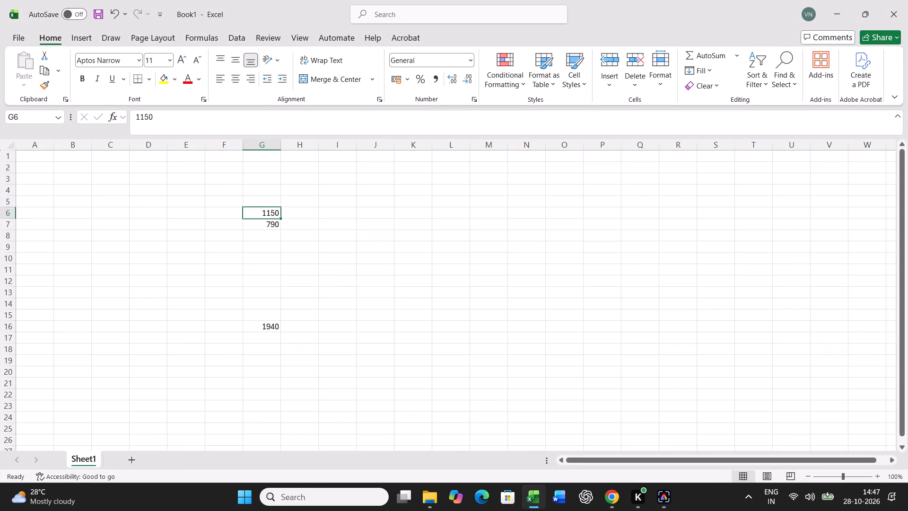
{"action": "type", "text": "1063"}
{"action": "key", "text": "Return"}
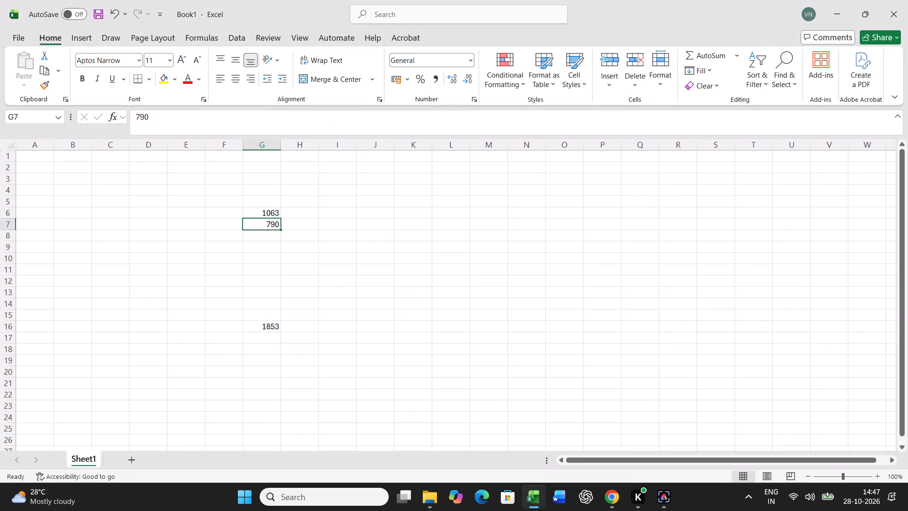
{"action": "type", "text": "2230"}
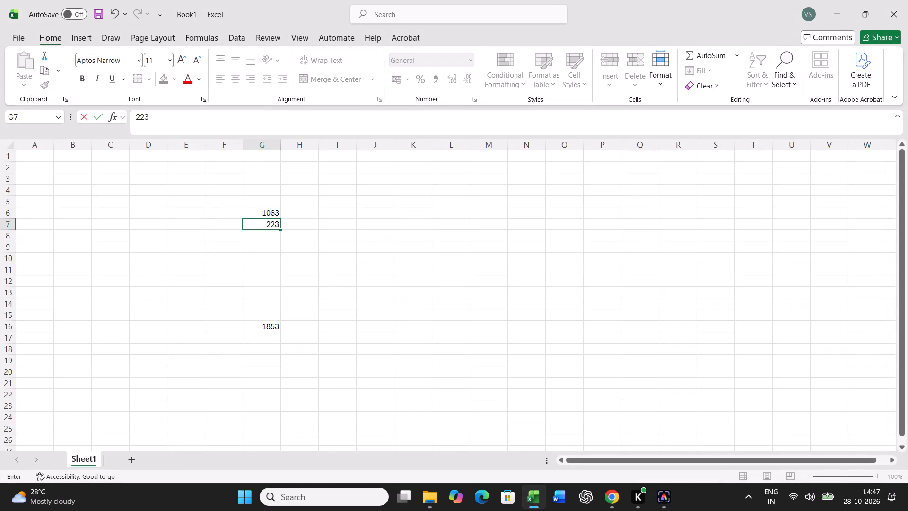
{"action": "key", "text": "Return"}
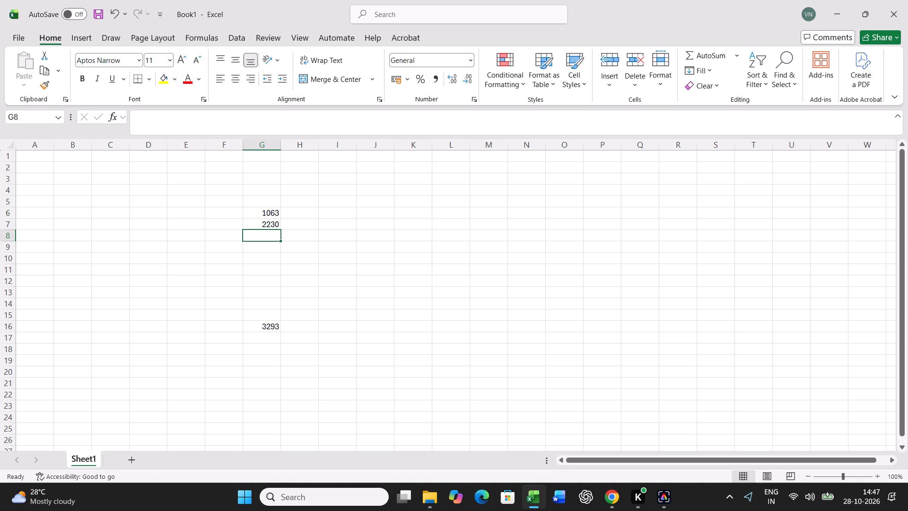
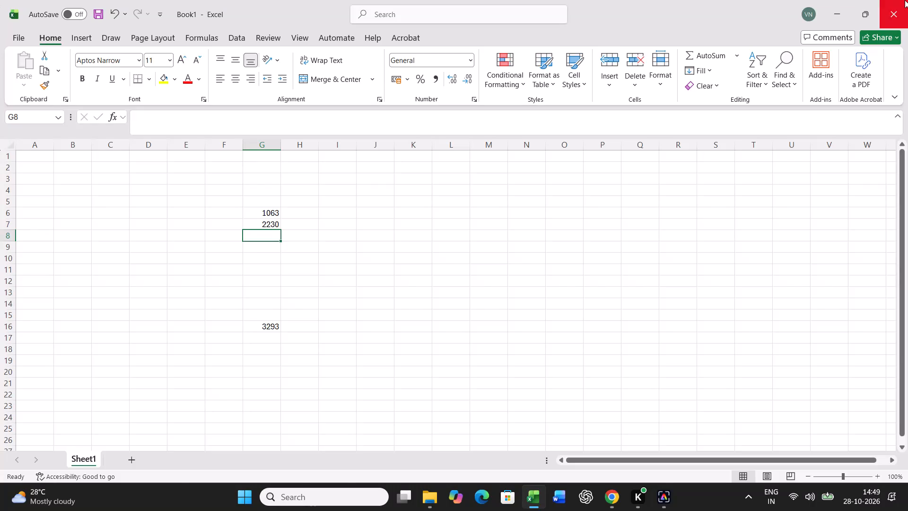
Close the Book1 workbook without saving its changes.
{"action": "left_click", "coordinate": [905, 0]}
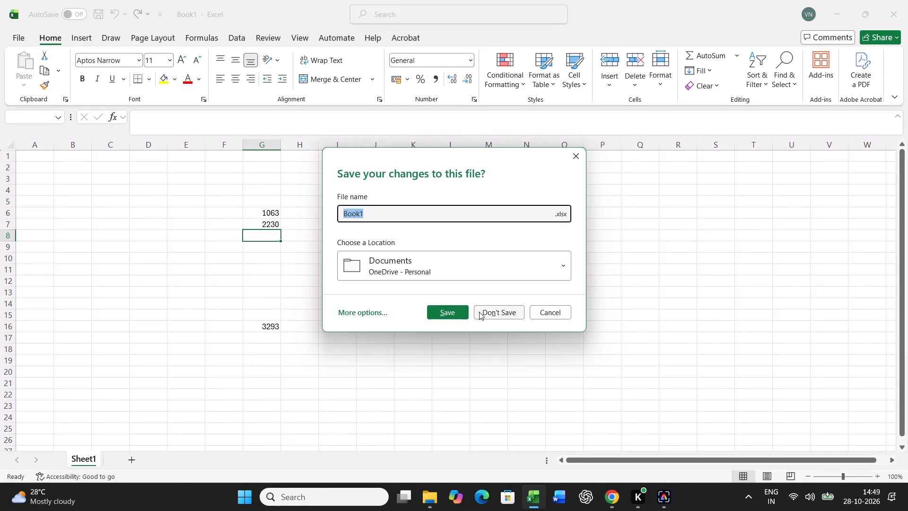
{"action": "left_click", "coordinate": [491, 307]}
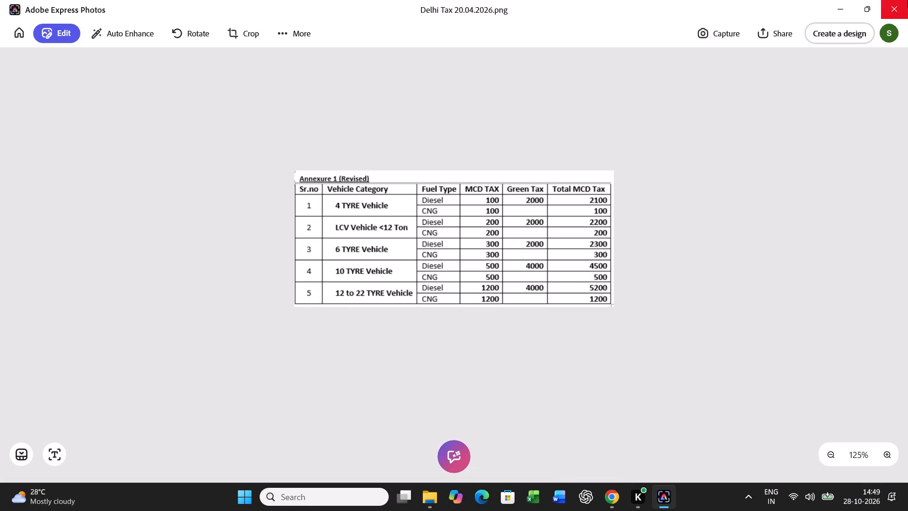
Close the Delhi Tax 20.04.2026 image to return to the DELHI TAX folder.
{"action": "left_click", "coordinate": [902, 4]}
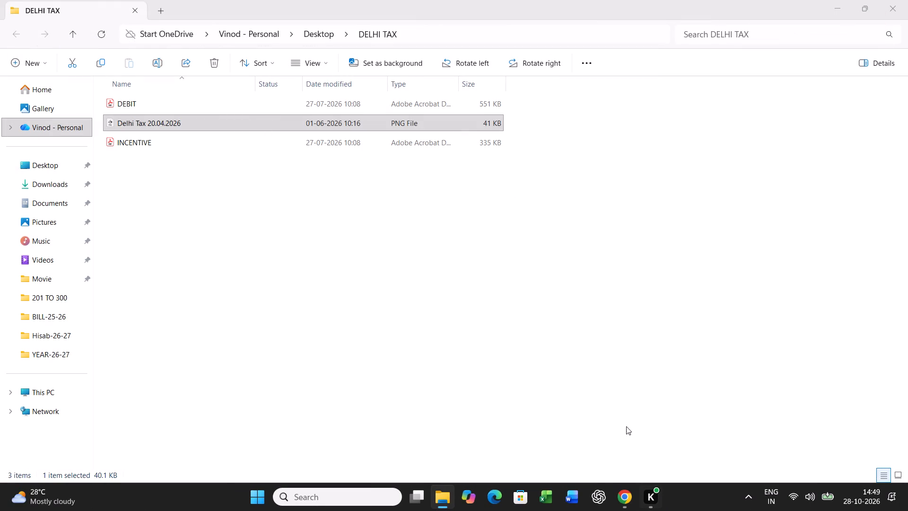
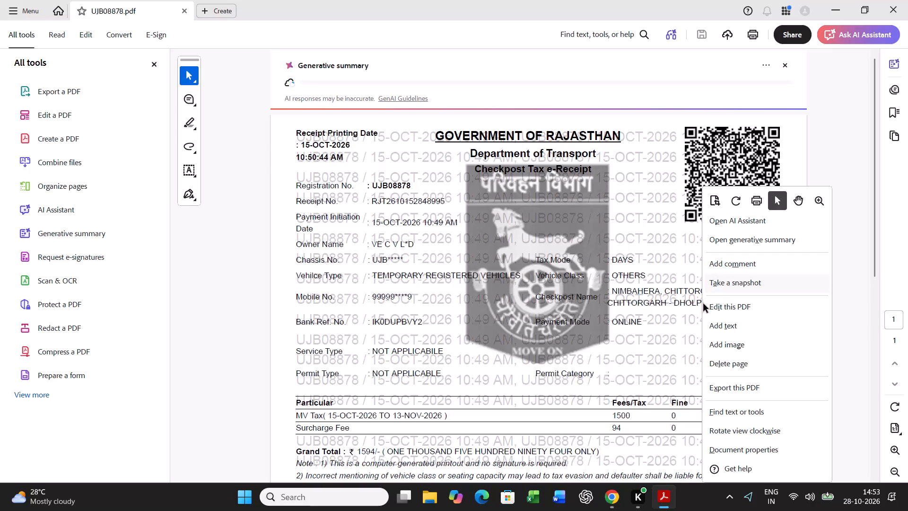
{"action": "scroll", "coordinate": [703, 304], "scroll_direction": "down", "scroll_amount": 1}
{"action": "left_click", "coordinate": [753, 197]}
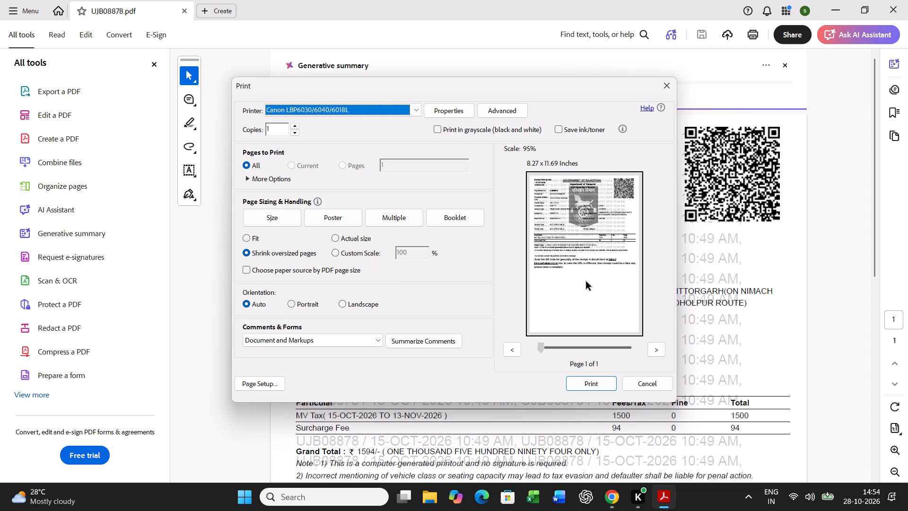
{"action": "left_click", "coordinate": [604, 380]}
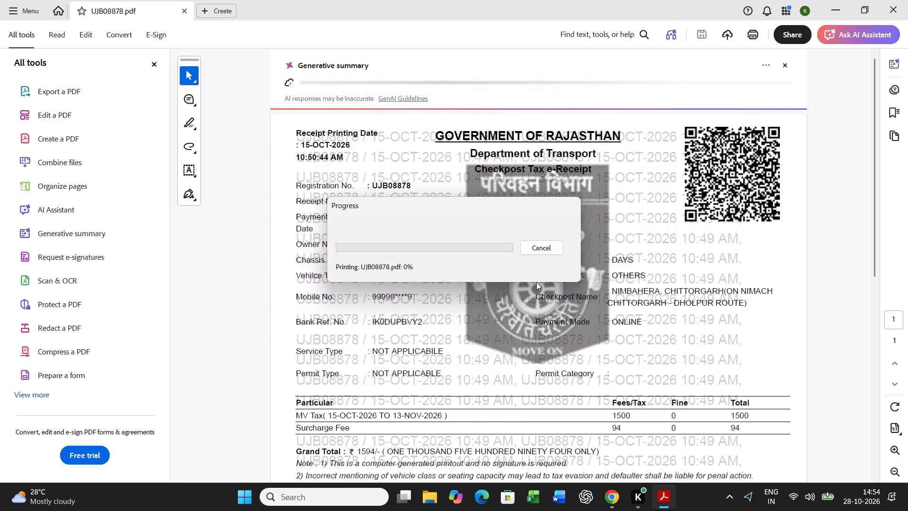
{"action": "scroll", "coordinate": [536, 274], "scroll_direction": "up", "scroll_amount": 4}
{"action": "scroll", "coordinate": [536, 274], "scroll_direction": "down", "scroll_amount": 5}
{"action": "left_click", "coordinate": [782, 66]}
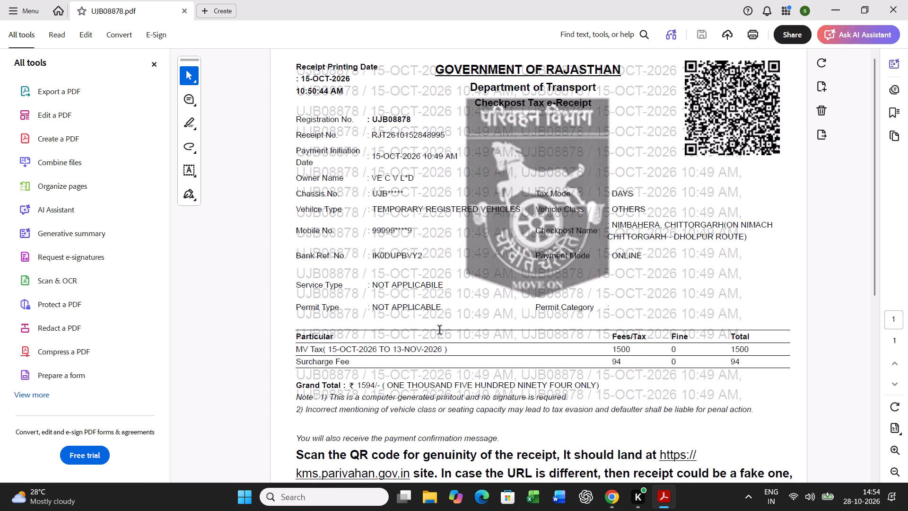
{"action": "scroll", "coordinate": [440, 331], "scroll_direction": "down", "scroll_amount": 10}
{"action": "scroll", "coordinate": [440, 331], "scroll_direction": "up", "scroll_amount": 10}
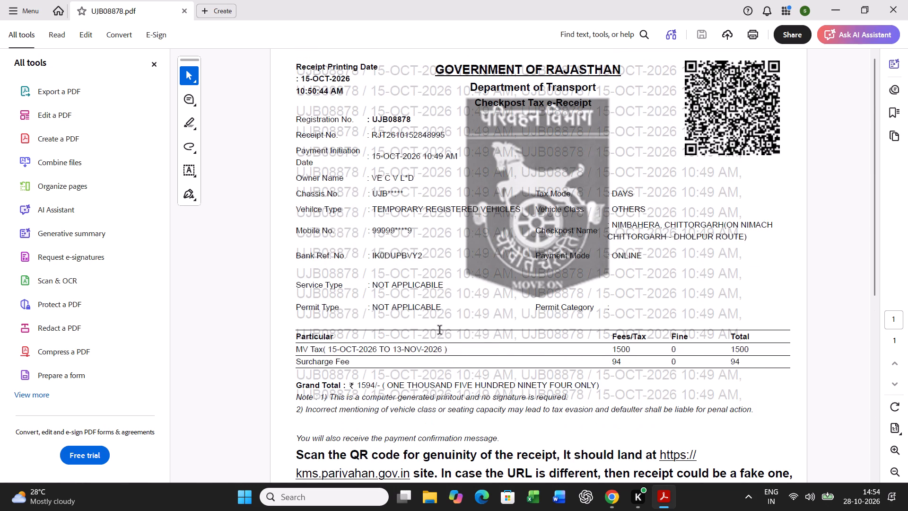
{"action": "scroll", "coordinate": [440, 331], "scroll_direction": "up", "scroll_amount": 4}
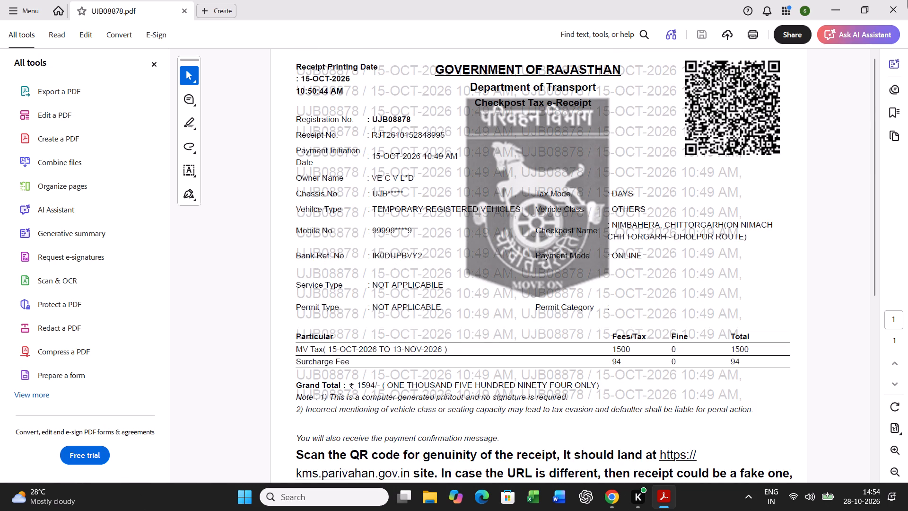
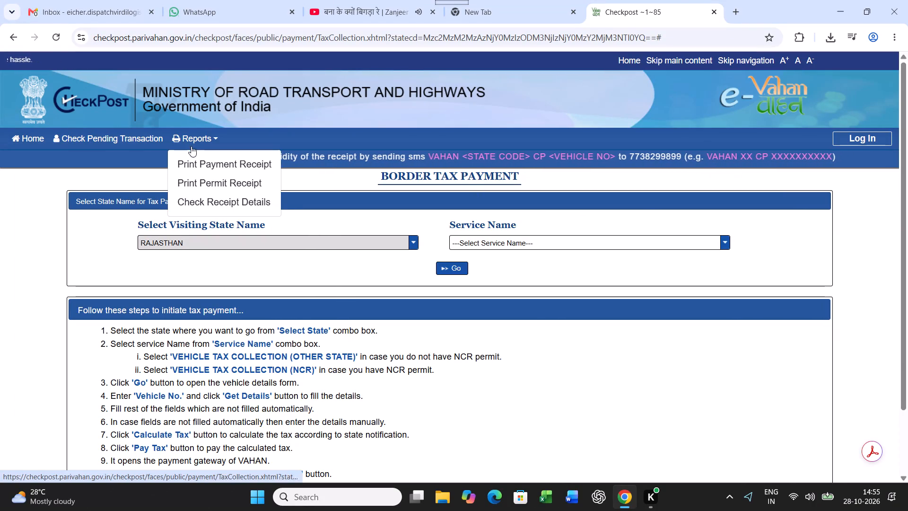
Open the checkpost portal's Print Payment Receipt page.
{"action": "left_click", "coordinate": [199, 170]}
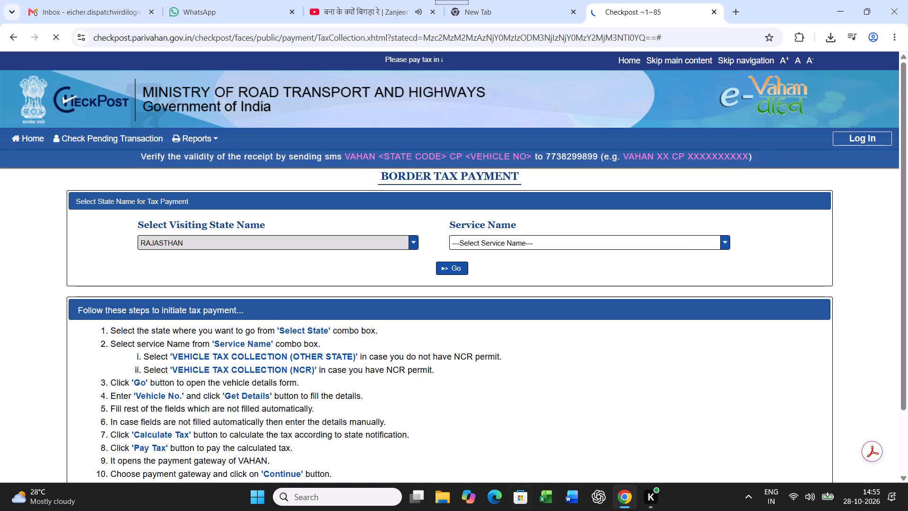
Switch to YouTube and adjust the volume of the playing Zanjeer song to a low level.
{"action": "left_click", "coordinate": [365, 0]}
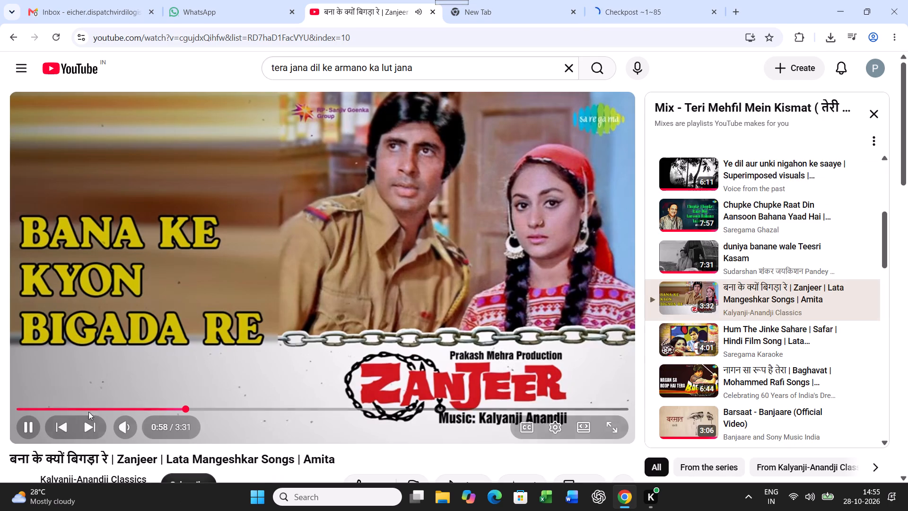
{"action": "left_click", "coordinate": [144, 426]}
{"action": "left_click", "coordinate": [142, 426]}
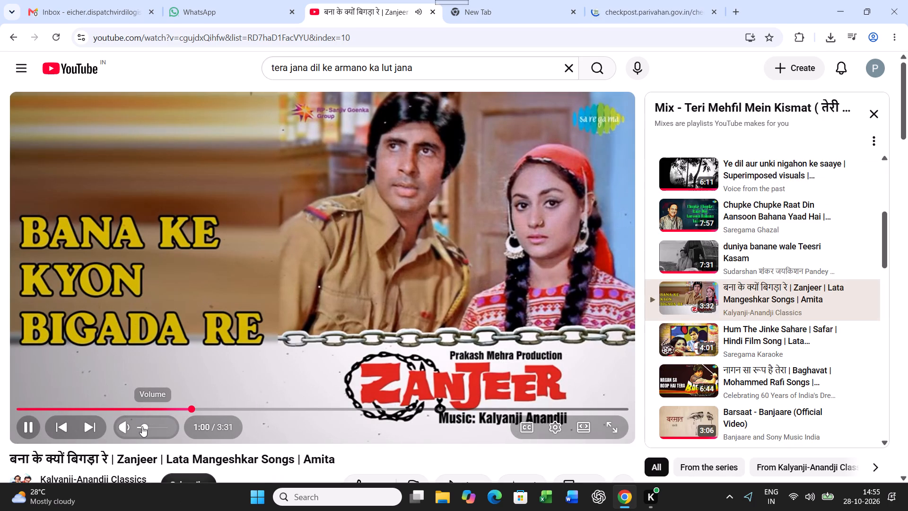
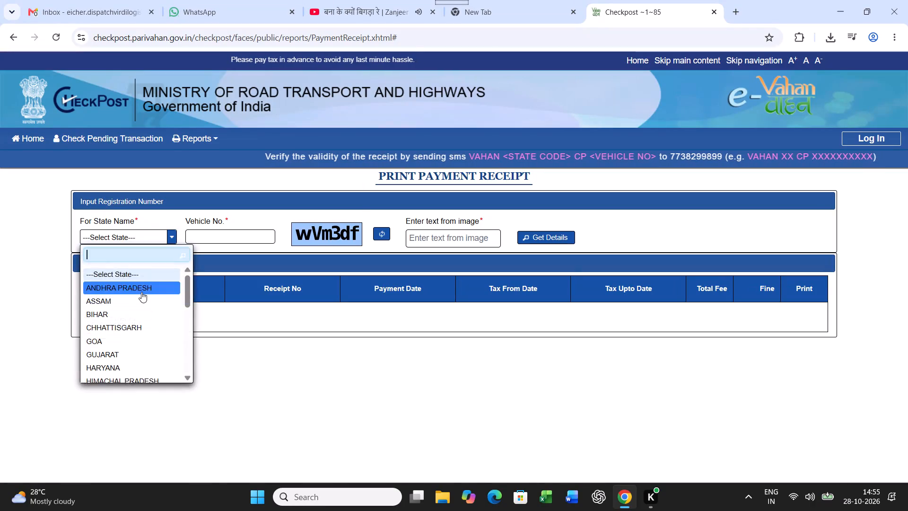
{"action": "left_click", "coordinate": [139, 277]}
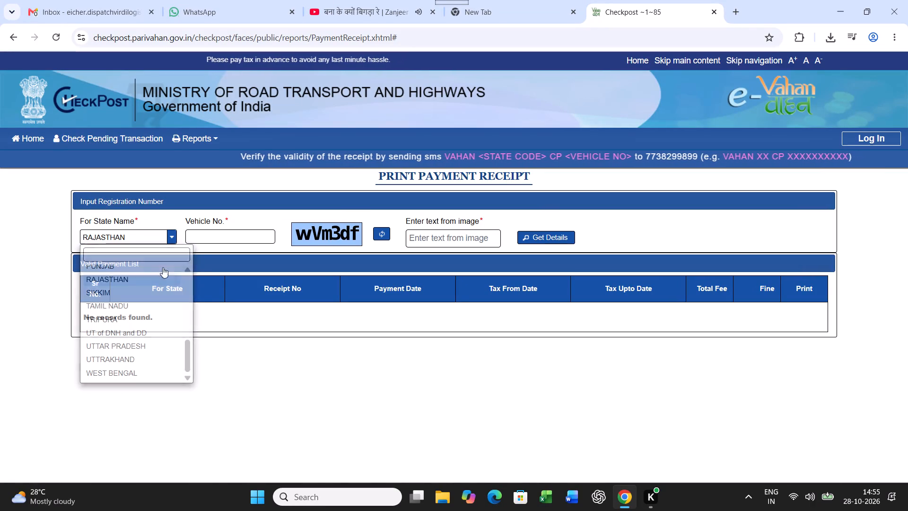
{"action": "left_click", "coordinate": [207, 243]}
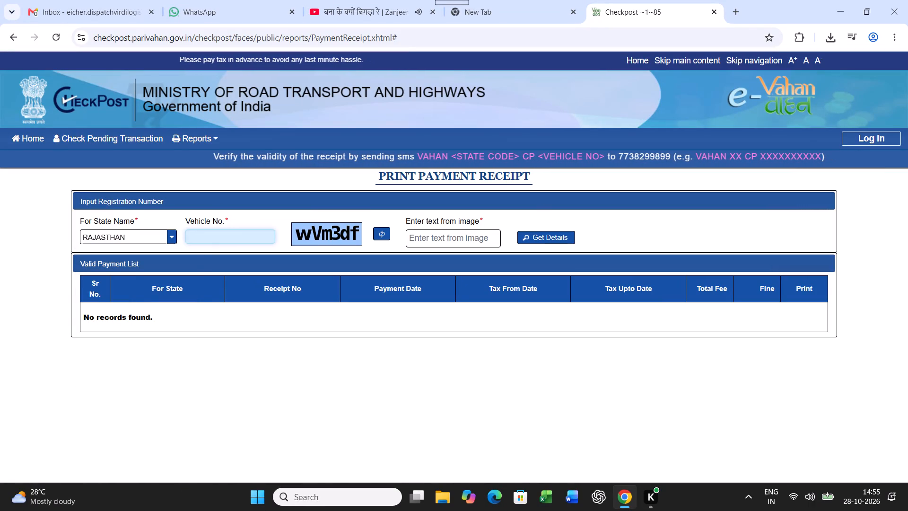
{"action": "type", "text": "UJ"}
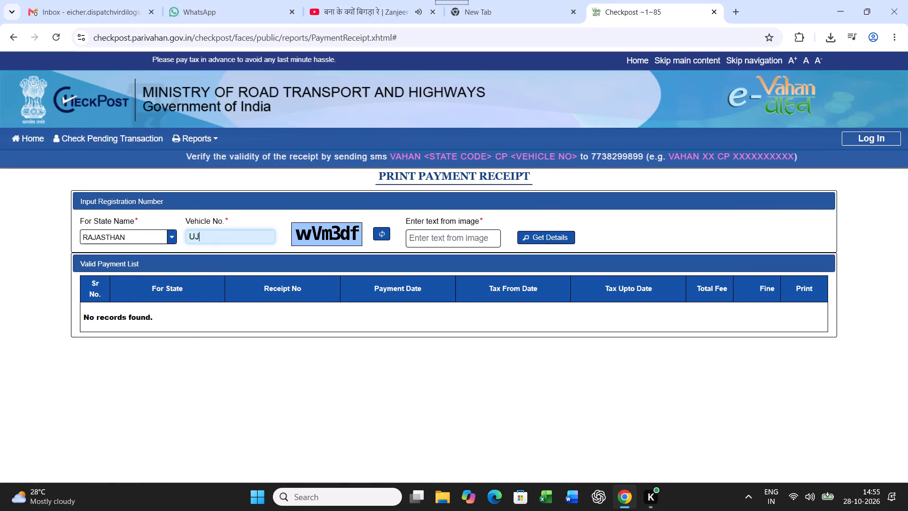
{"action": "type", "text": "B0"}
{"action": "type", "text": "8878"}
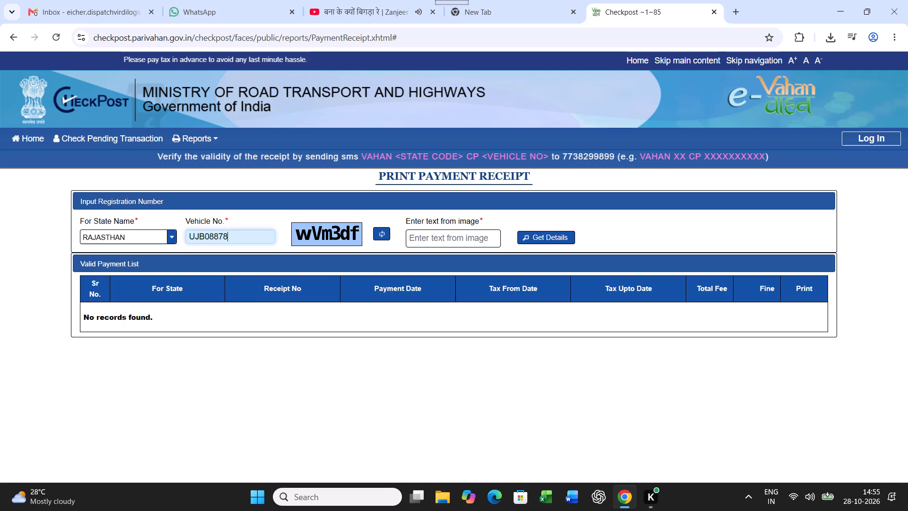
{"action": "left_click", "coordinate": [481, 245]}
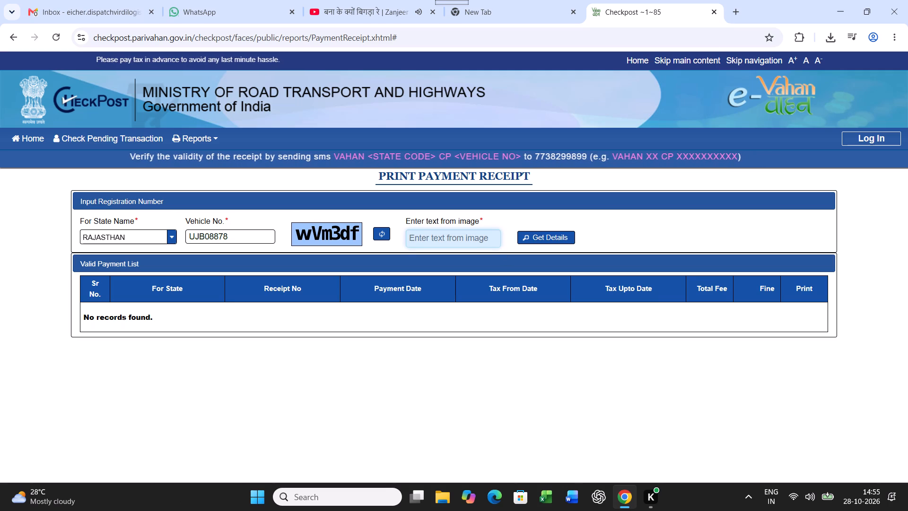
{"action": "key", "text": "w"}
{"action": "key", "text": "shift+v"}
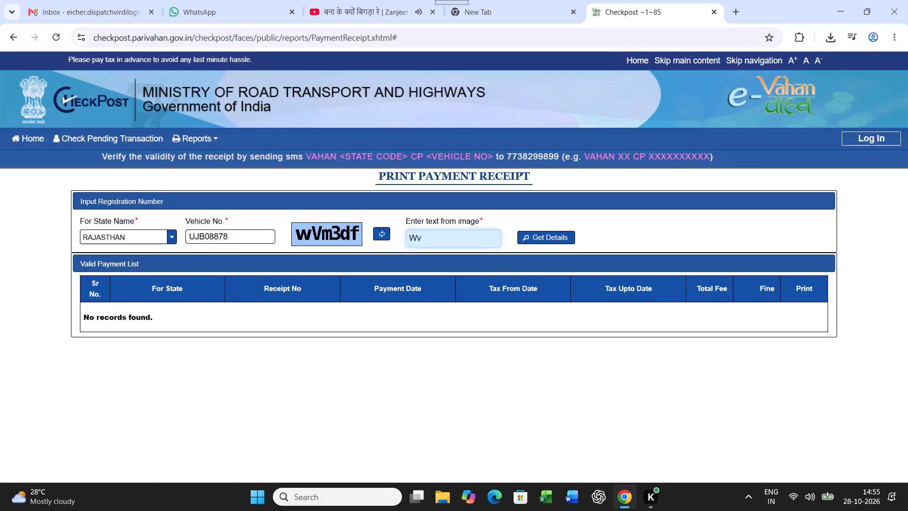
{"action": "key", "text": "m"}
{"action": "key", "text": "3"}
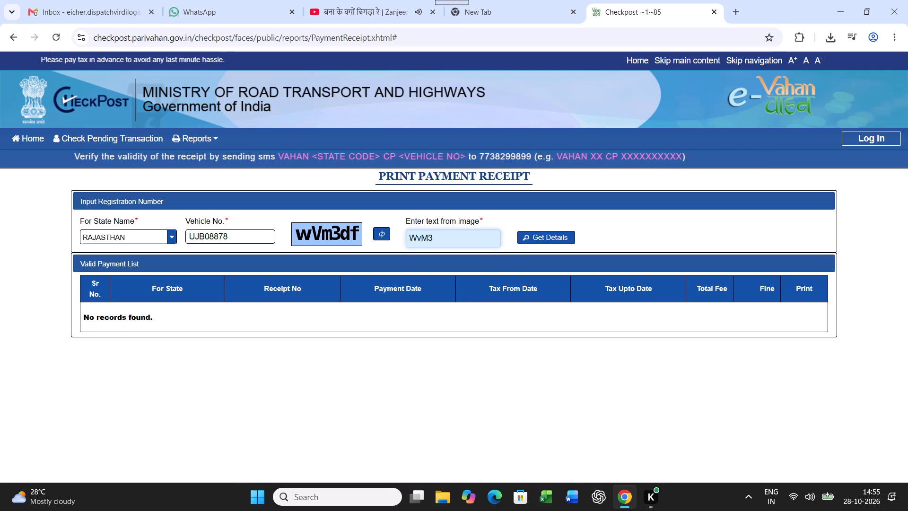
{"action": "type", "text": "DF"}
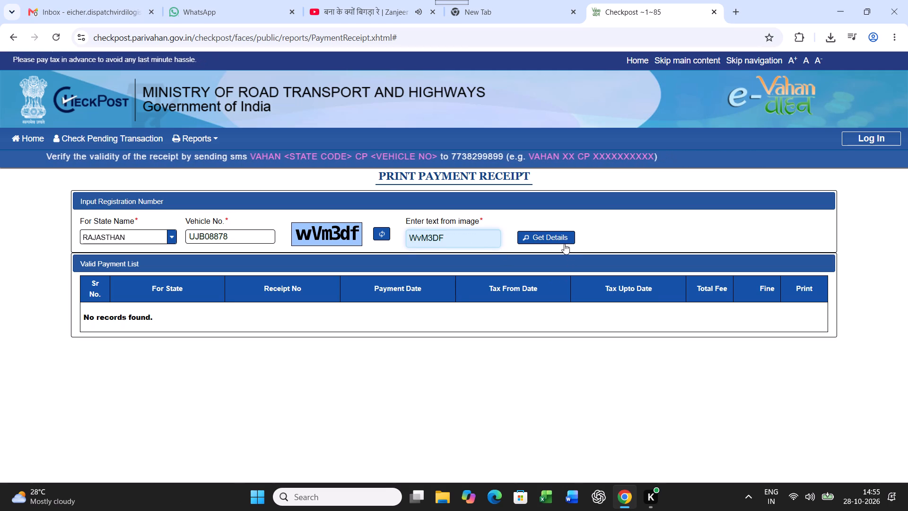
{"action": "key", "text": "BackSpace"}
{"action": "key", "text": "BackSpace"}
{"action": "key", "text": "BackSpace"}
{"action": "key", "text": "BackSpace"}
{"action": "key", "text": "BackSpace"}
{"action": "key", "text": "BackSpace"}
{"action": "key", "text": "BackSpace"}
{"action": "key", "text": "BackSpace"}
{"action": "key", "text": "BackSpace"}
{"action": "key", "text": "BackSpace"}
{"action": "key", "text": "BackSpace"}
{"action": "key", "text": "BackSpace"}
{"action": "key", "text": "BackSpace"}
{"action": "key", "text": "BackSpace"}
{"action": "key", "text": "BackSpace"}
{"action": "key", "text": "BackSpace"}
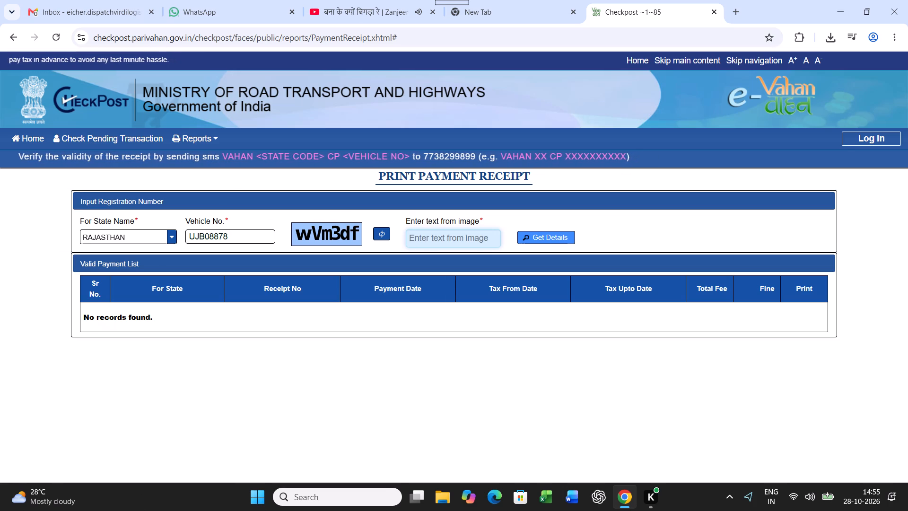
Enter the captcha text with matching upper and lower case and retrieve the vehicle's payment details.
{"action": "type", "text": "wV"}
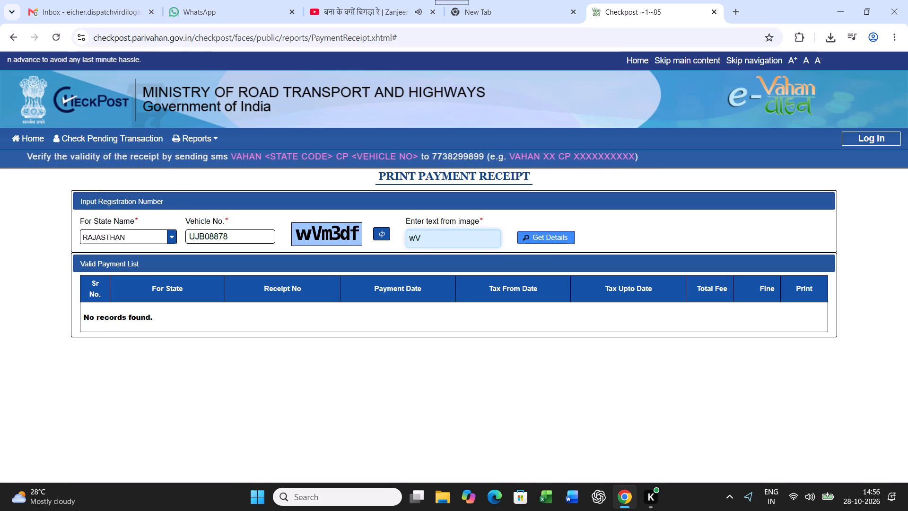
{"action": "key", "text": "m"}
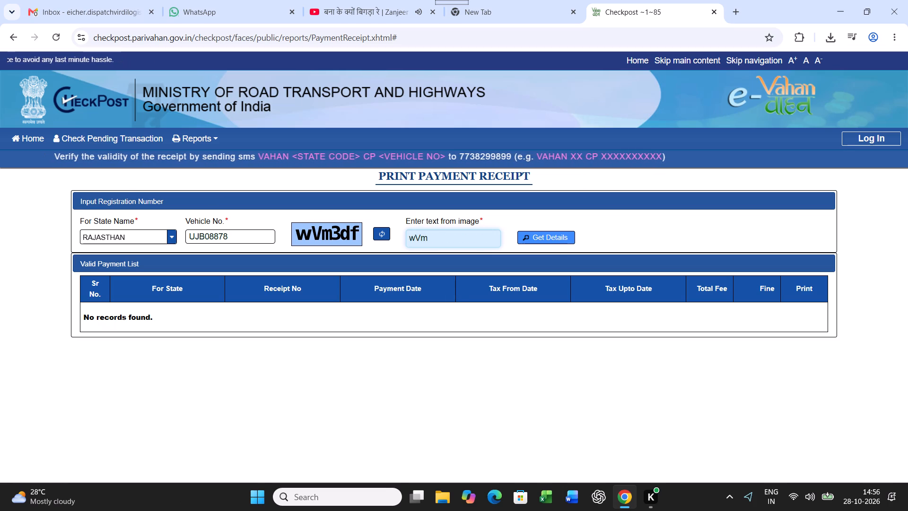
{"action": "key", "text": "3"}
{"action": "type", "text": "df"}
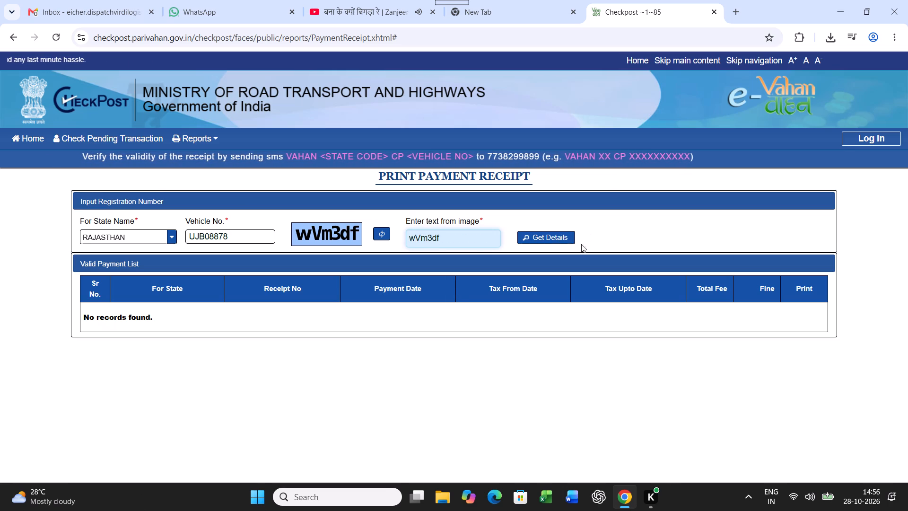
{"action": "left_click", "coordinate": [566, 237]}
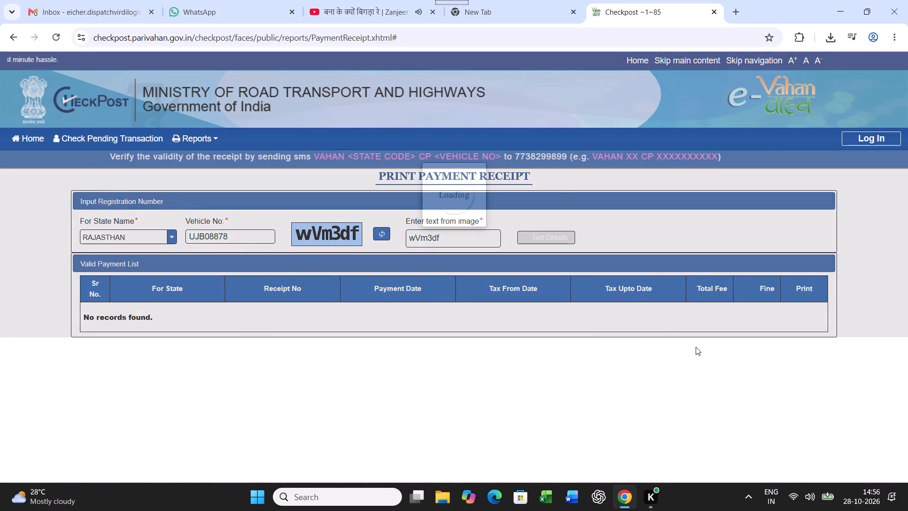
Open the printable receipt for the vehicle's listed Rajasthan payment.
{"action": "left_click", "coordinate": [808, 315]}
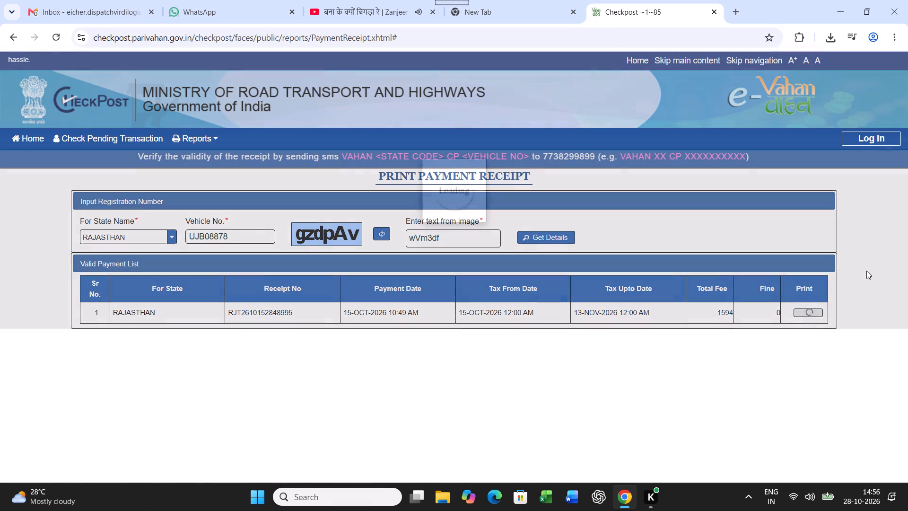